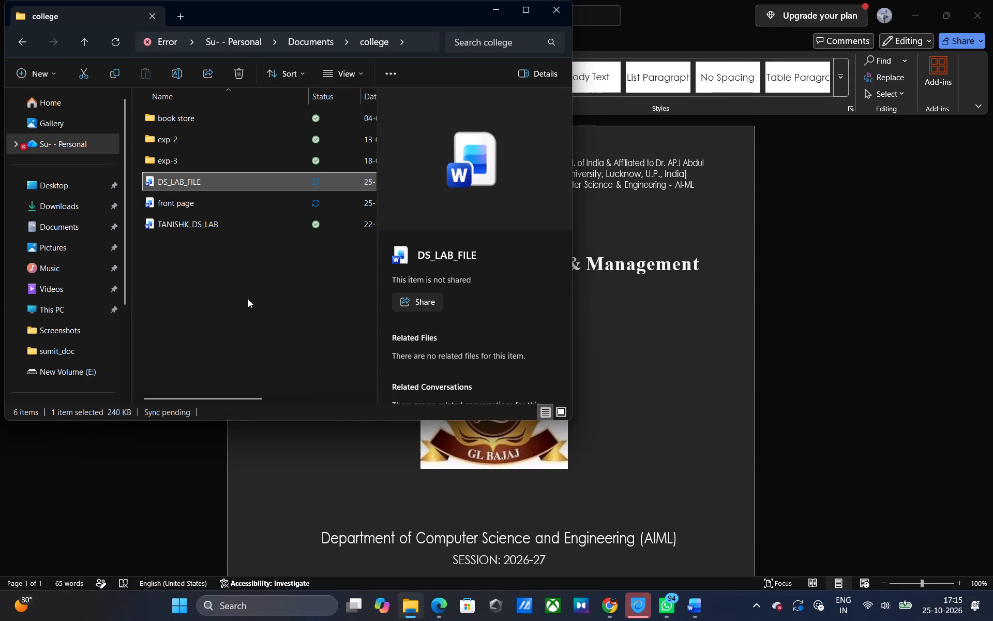
Switch to Chrome, open the recently downloaded WD_Lab_Index_GL_Bajaj document in Word, and enable editing.
key(alt+Tab)
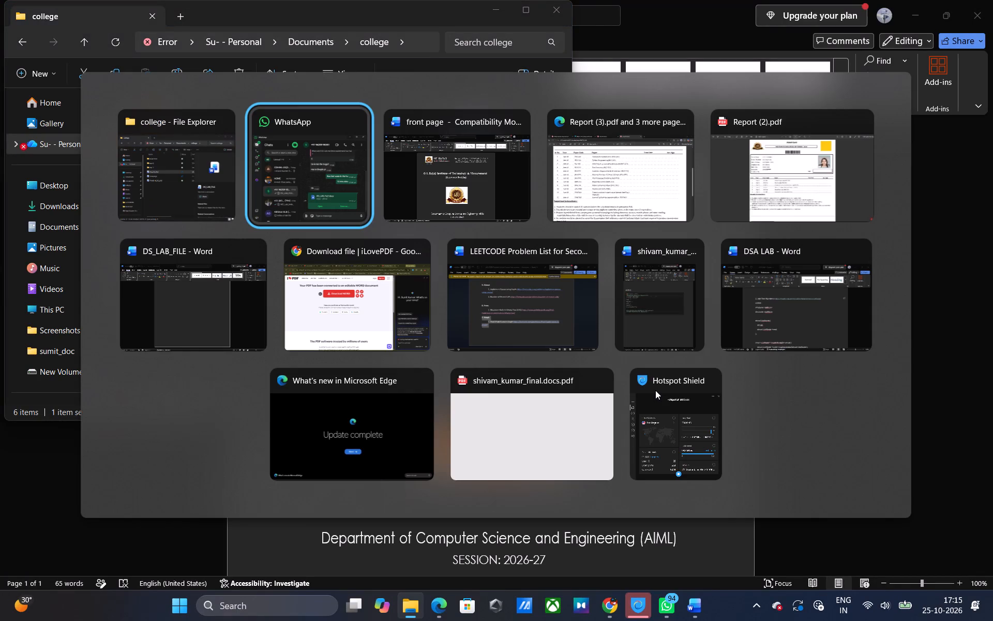
key(alt+Tab)
key(alt+Left)
key(alt+Left)
key(alt+Right)
key(alt+Right)
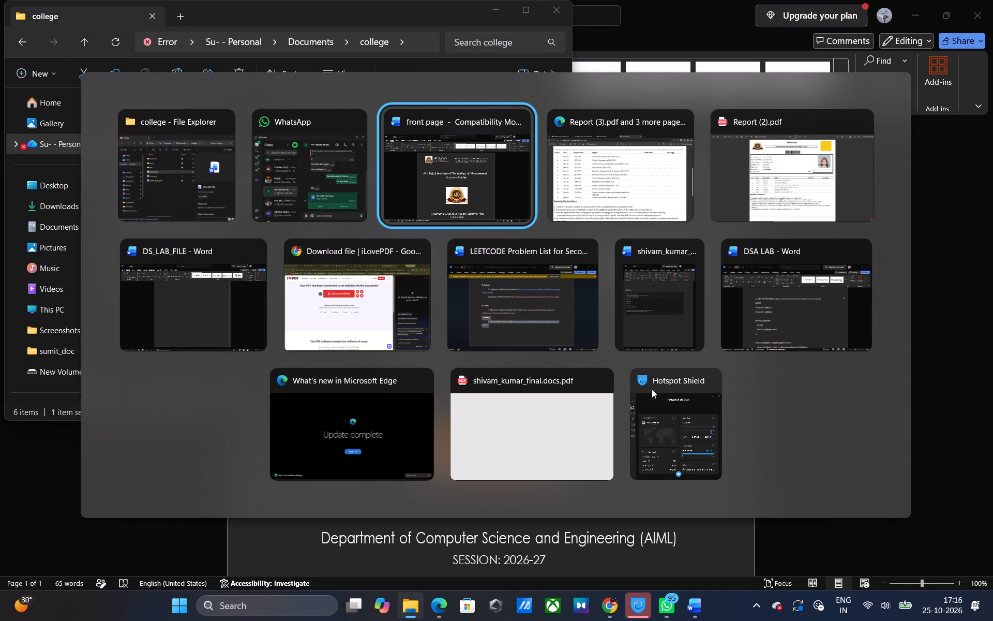
key(alt+Left)
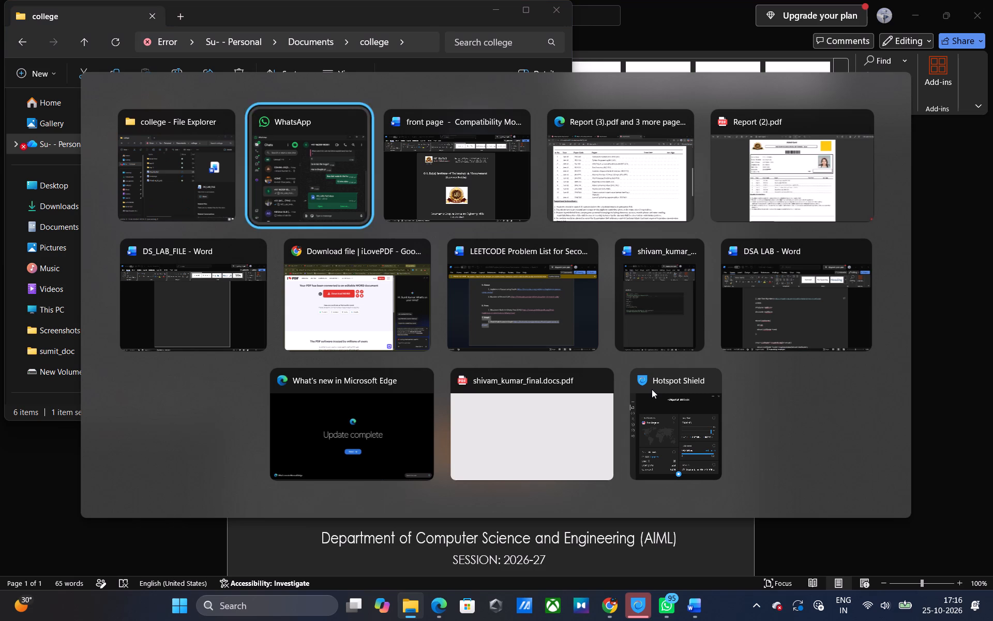
key(alt+Left)
key(alt+Right)
key(alt+Right)
key(alt+Right)
key(alt+Right)
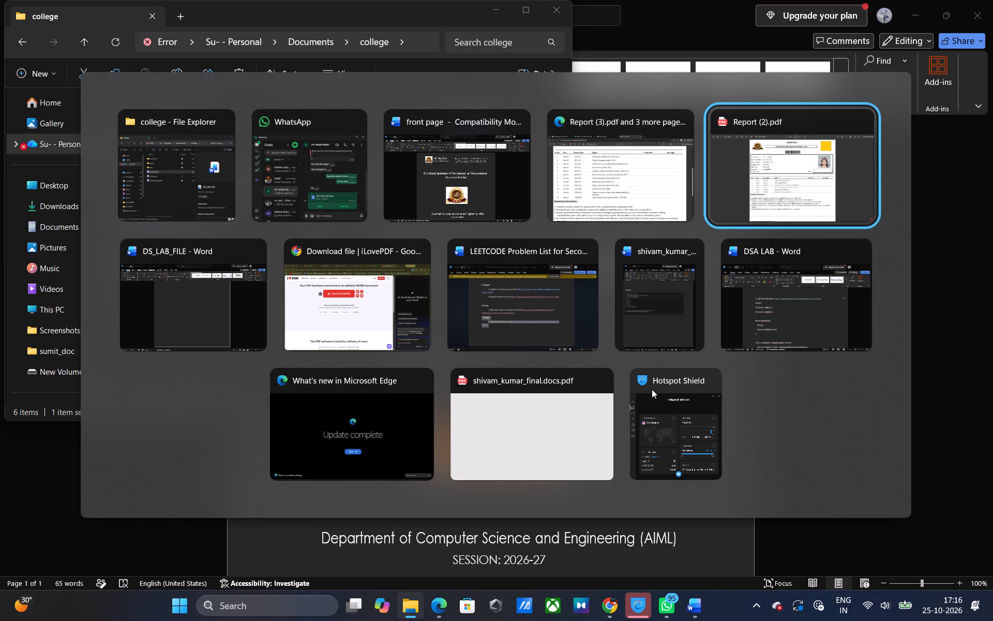
key(alt+Down)
key(alt+Left)
key(alt+Left)
key(alt+Left)
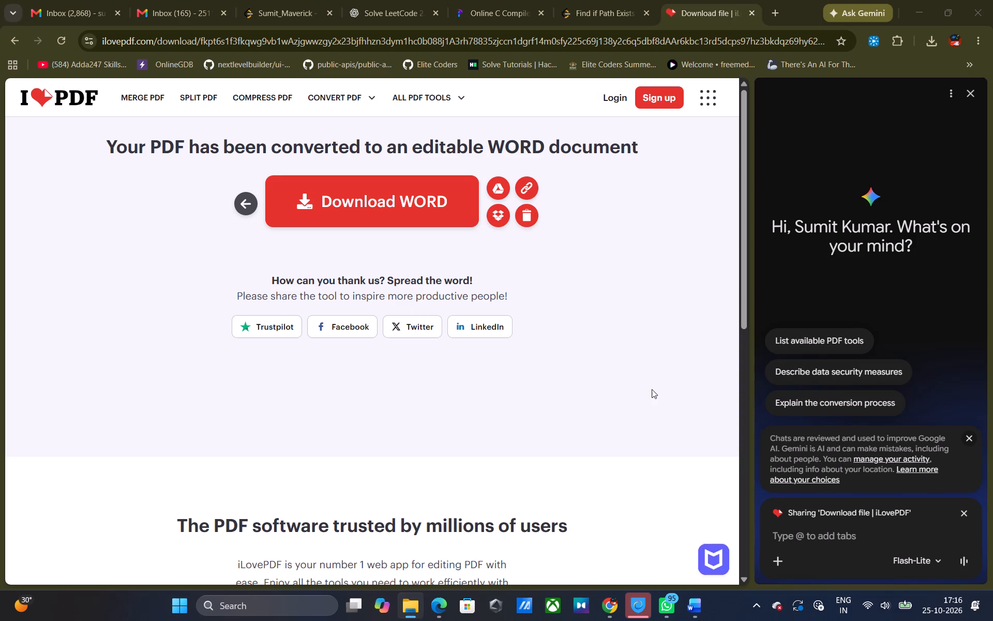
click(931, 42)
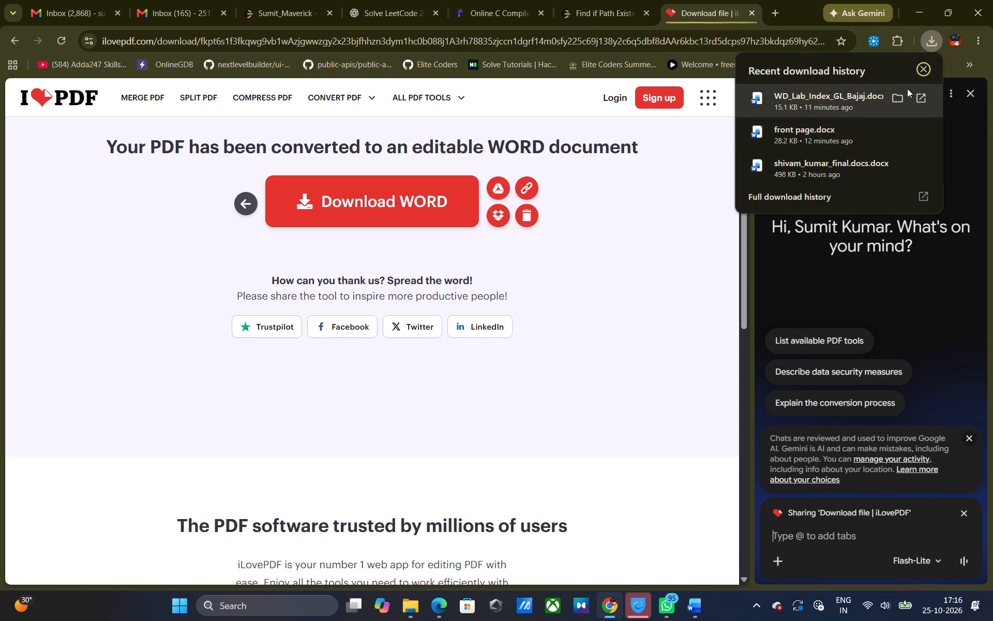
click(920, 93)
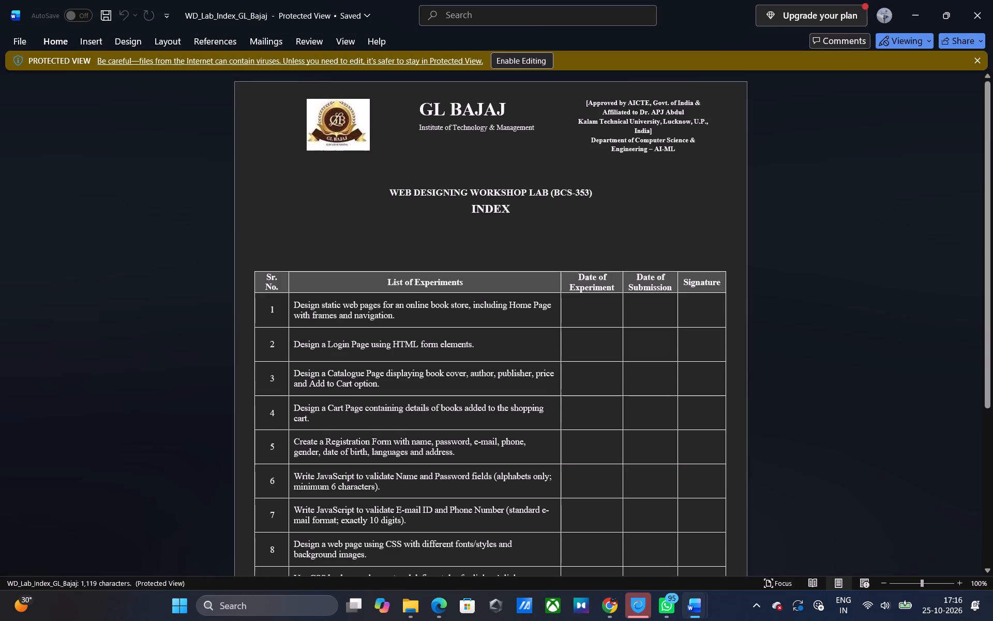
click(522, 62)
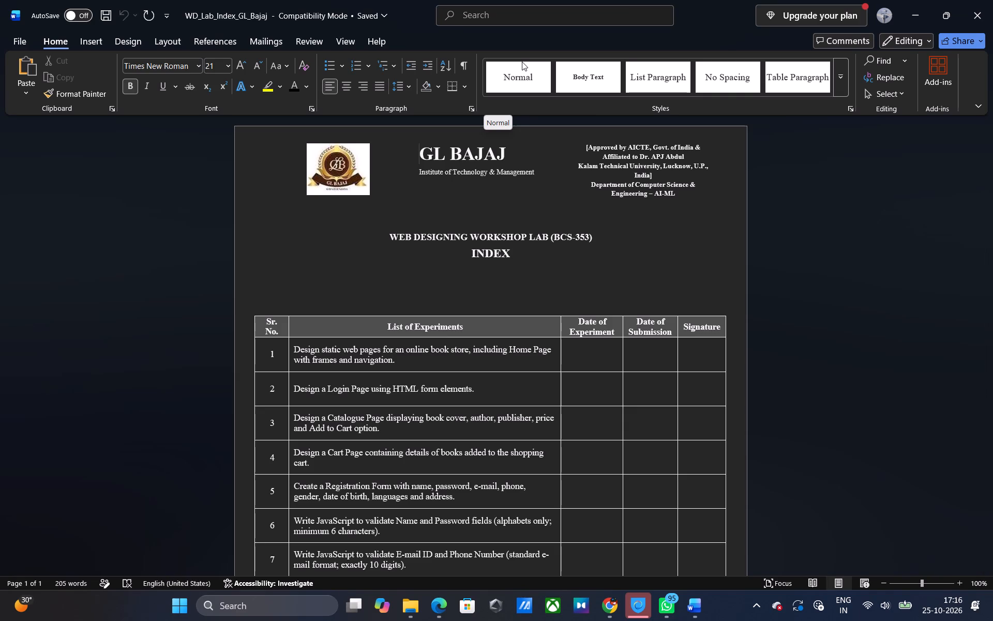
Enlarge the experiments table from its lower corner so that its rows are slightly taller.
scroll(466, 343, down, 3)
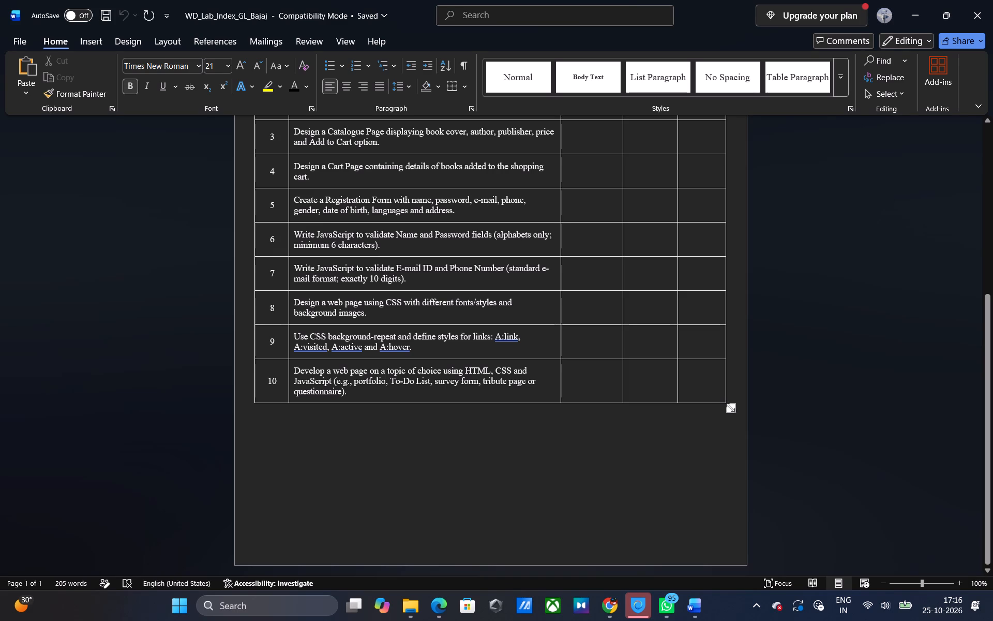
drag(727, 407, 731, 426)
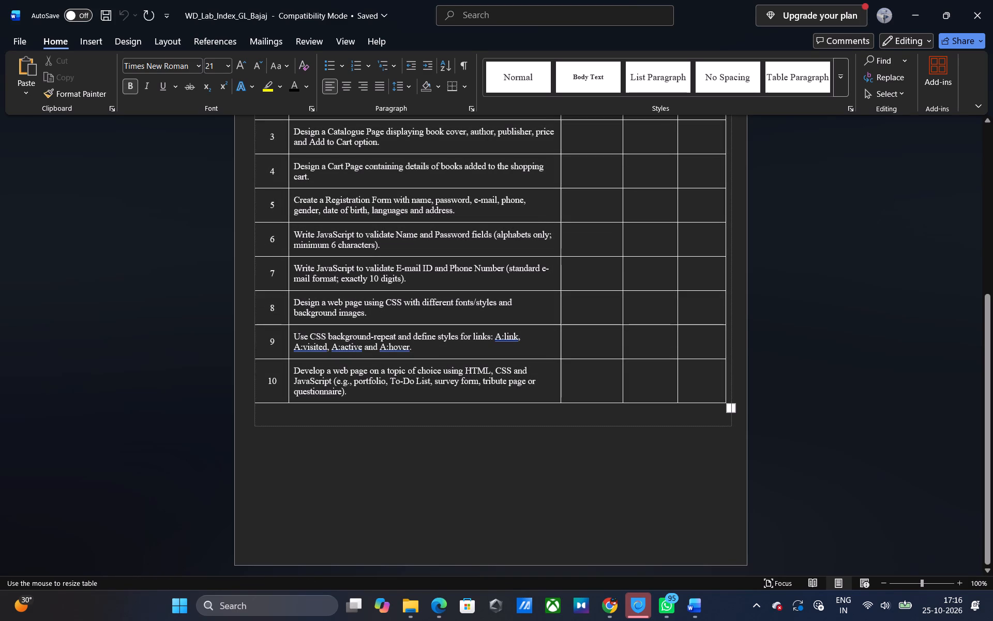
drag(731, 426, 729, 458)
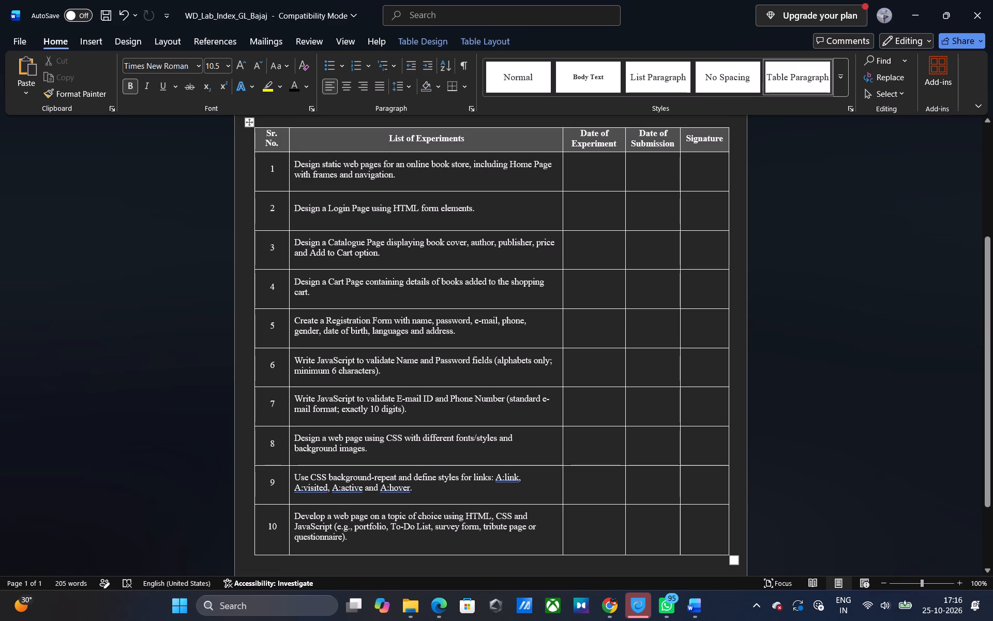
Insert three blank rows between the table's header row and experiment 1.
click(419, 43)
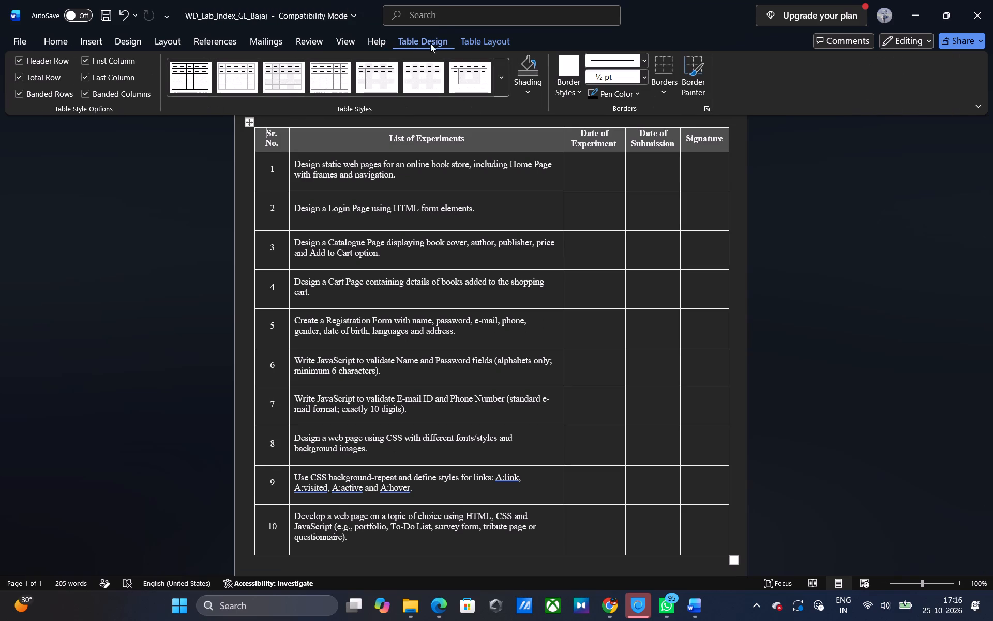
click(482, 42)
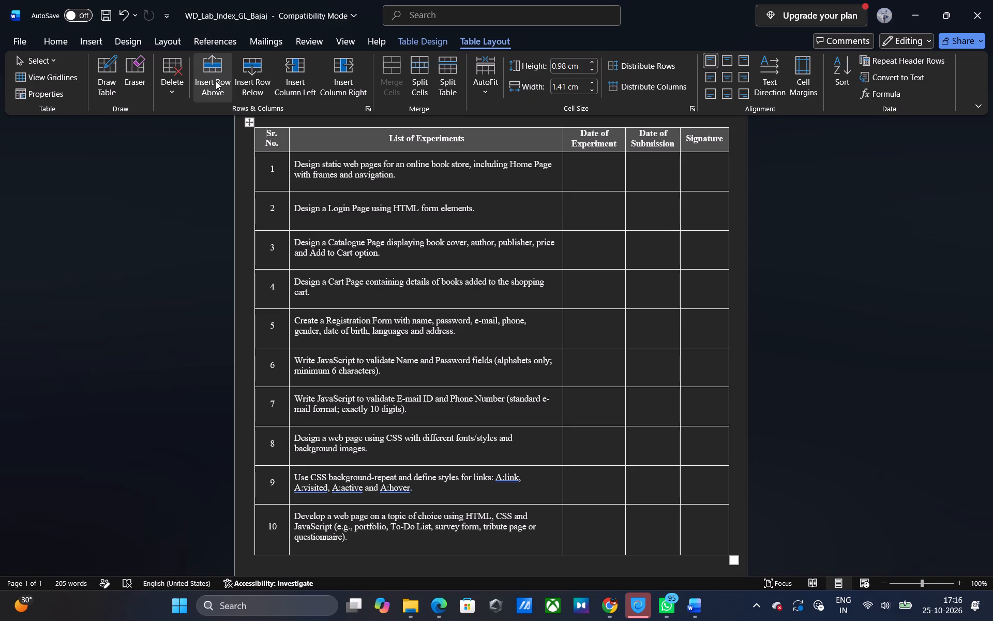
click(264, 92)
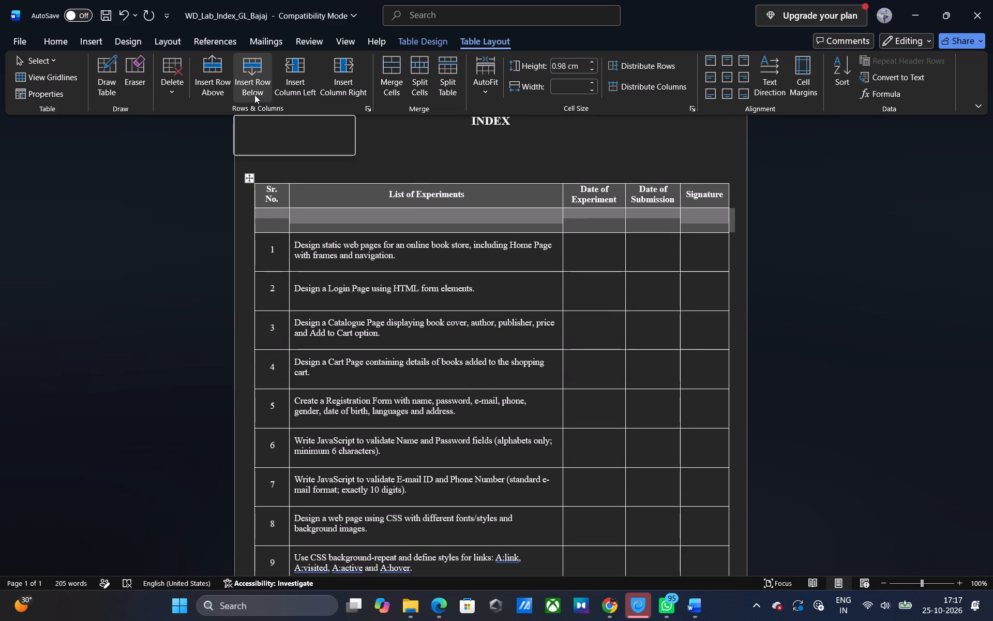
click(216, 83)
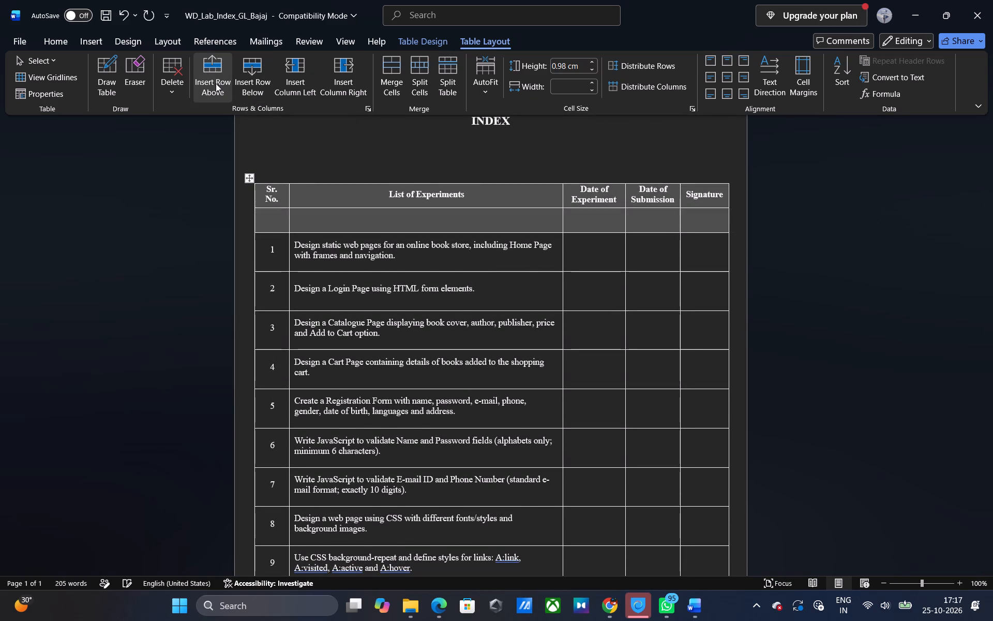
click(216, 83)
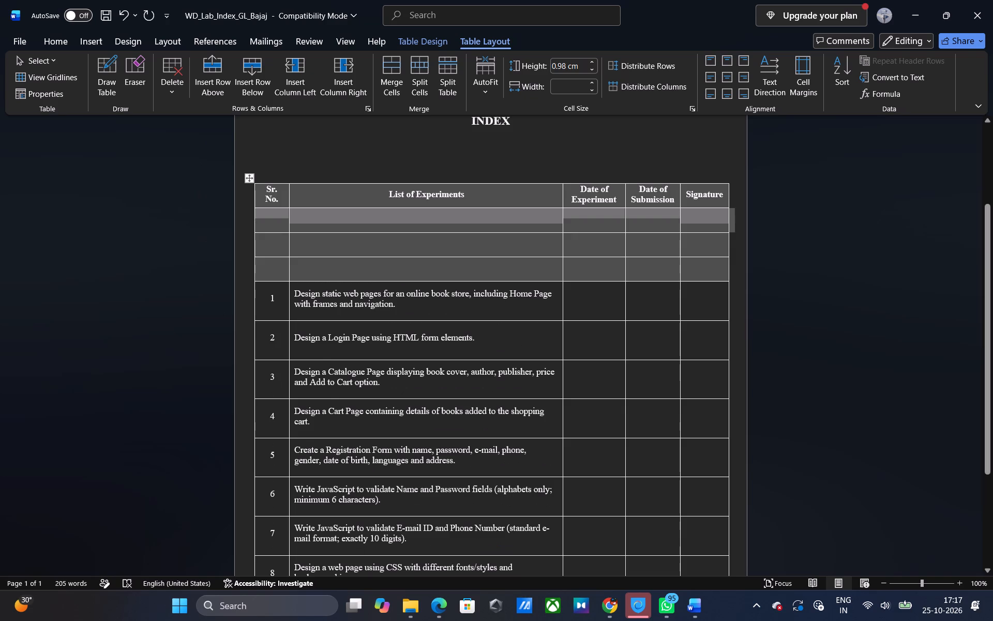
Switch to DS_LAB_FILE to look through its final program and output, and return to the index document.
scroll(438, 401, down, 2)
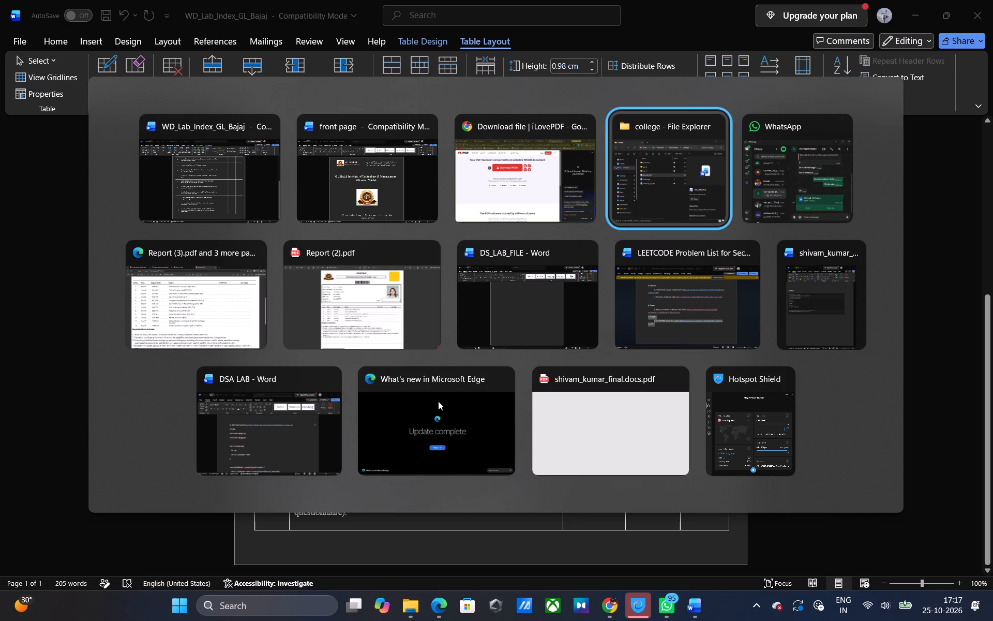
scroll(453, 357, up, 2)
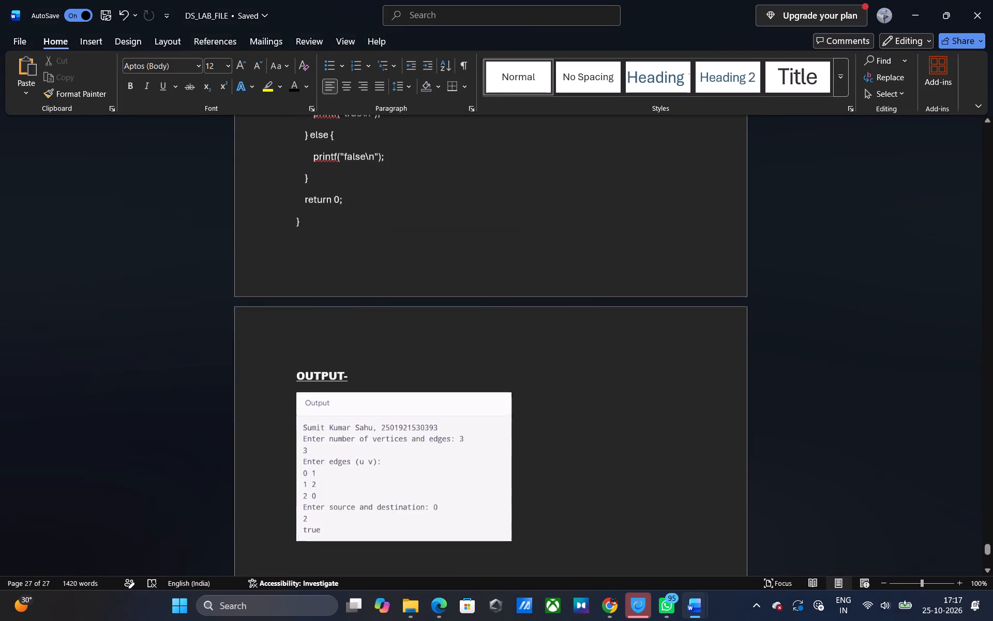
scroll(453, 357, up, 6)
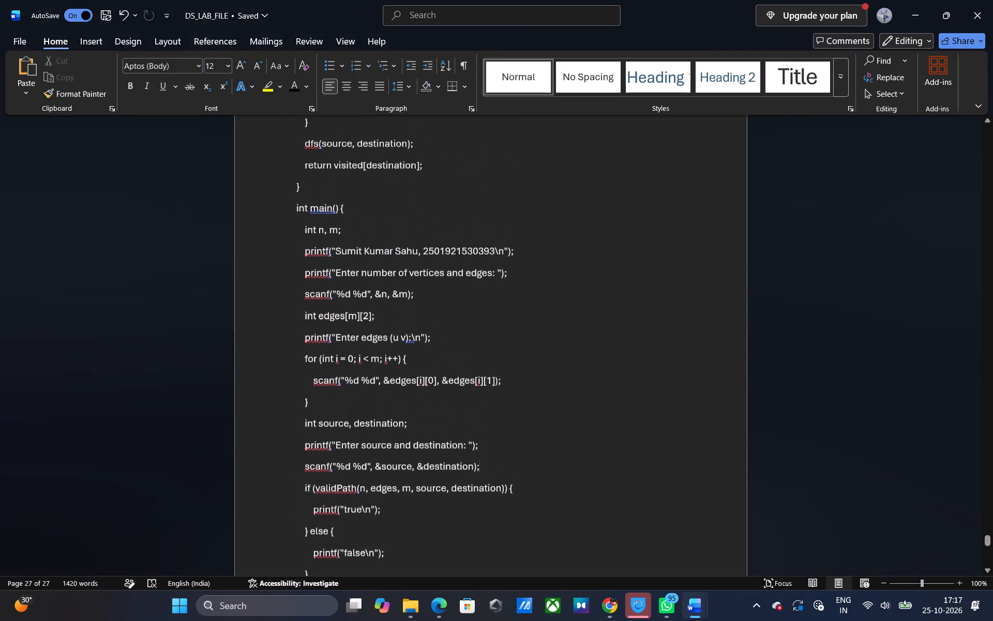
scroll(453, 357, up, 9)
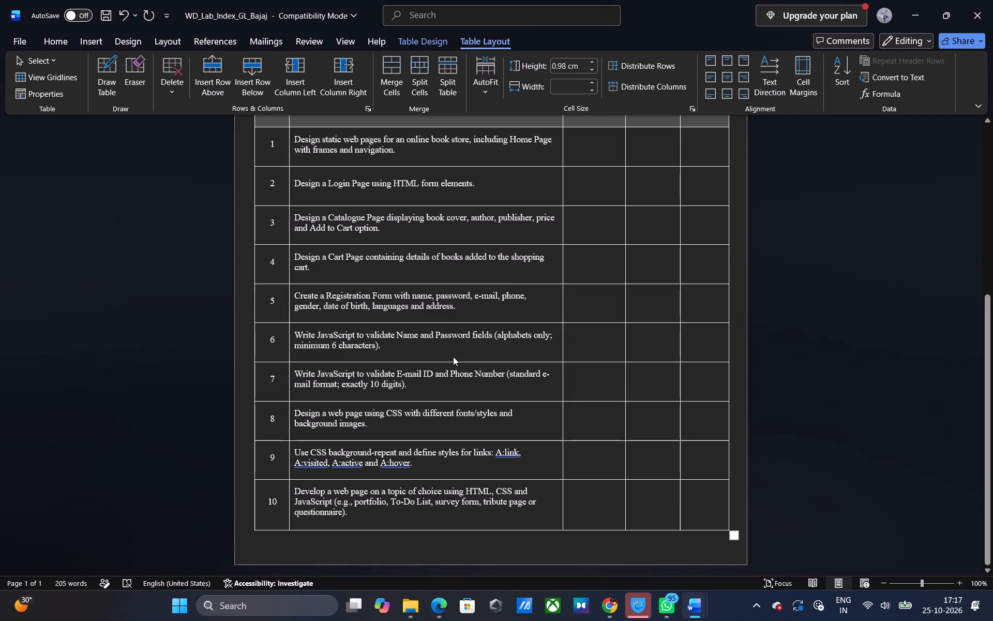
scroll(453, 357, up, 2)
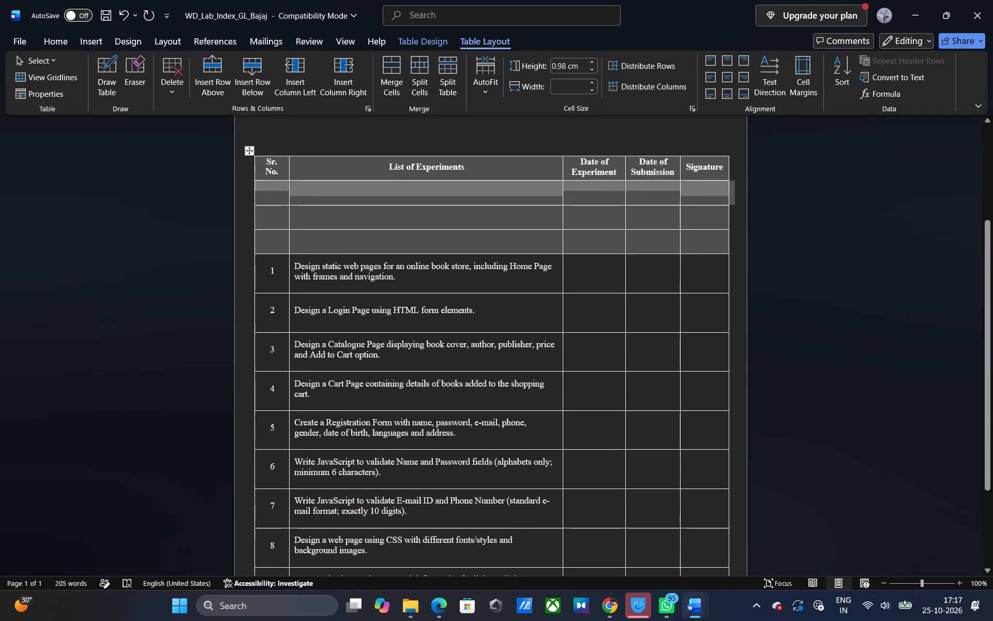
Undo the last row insertion in the experiments table.
key(ctrl+z)
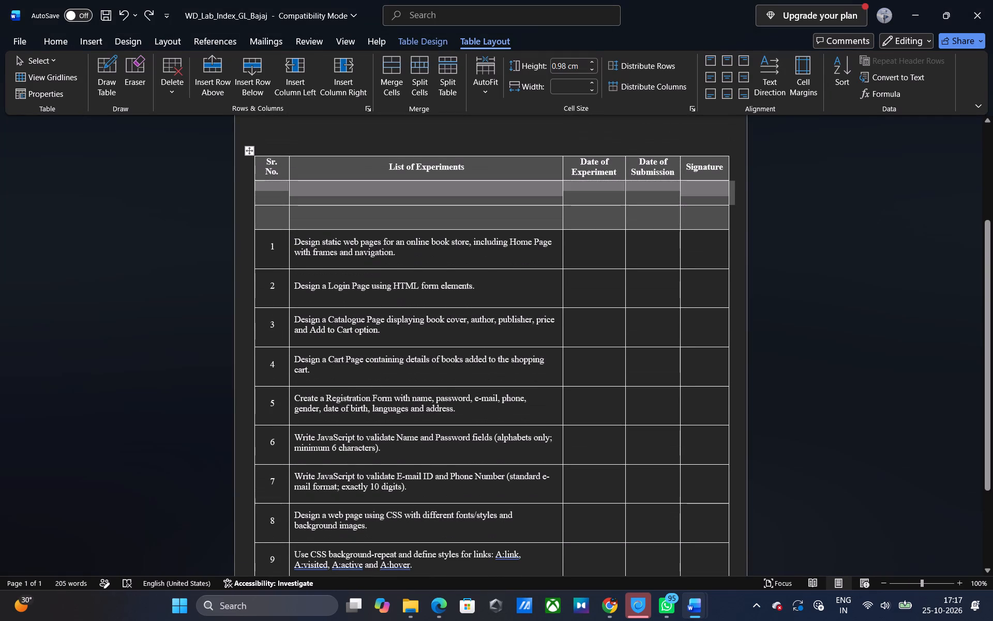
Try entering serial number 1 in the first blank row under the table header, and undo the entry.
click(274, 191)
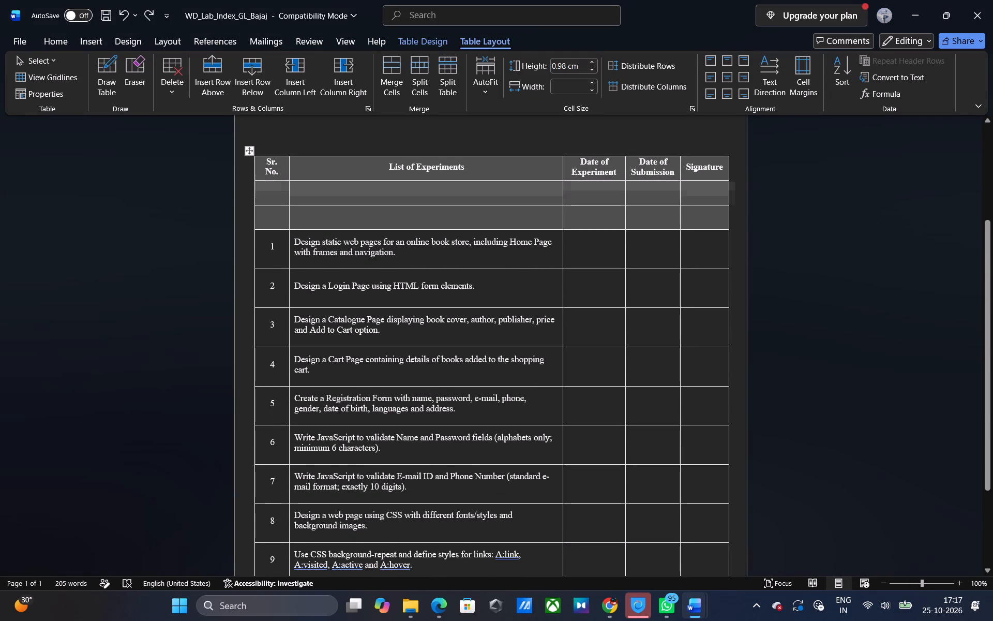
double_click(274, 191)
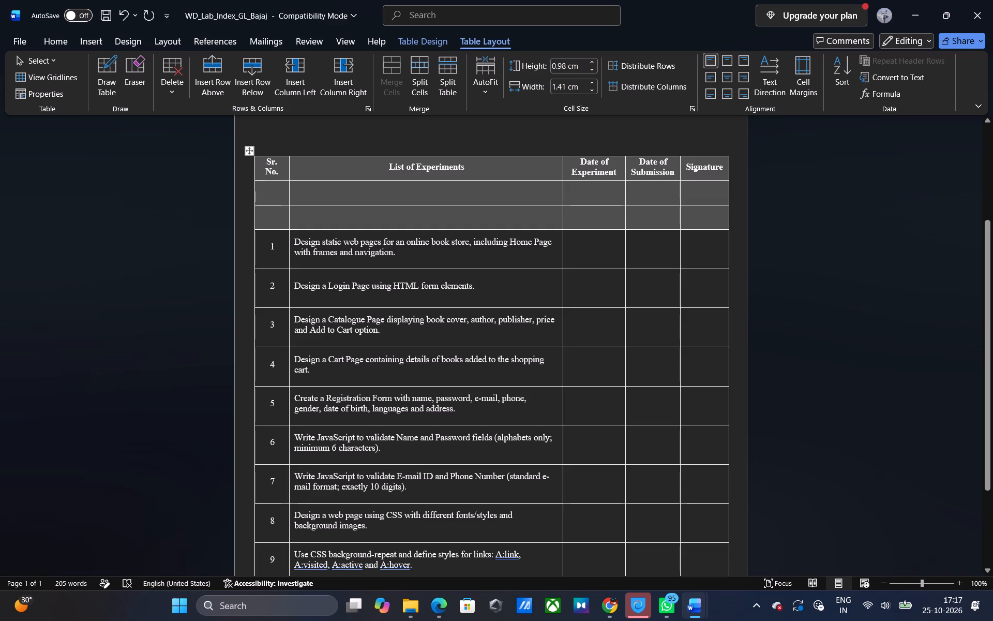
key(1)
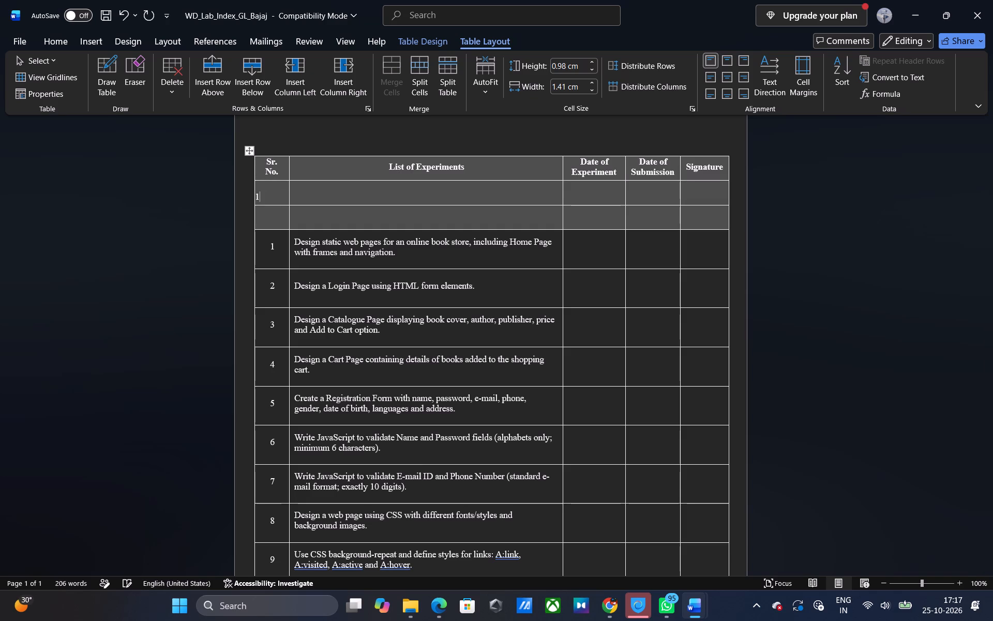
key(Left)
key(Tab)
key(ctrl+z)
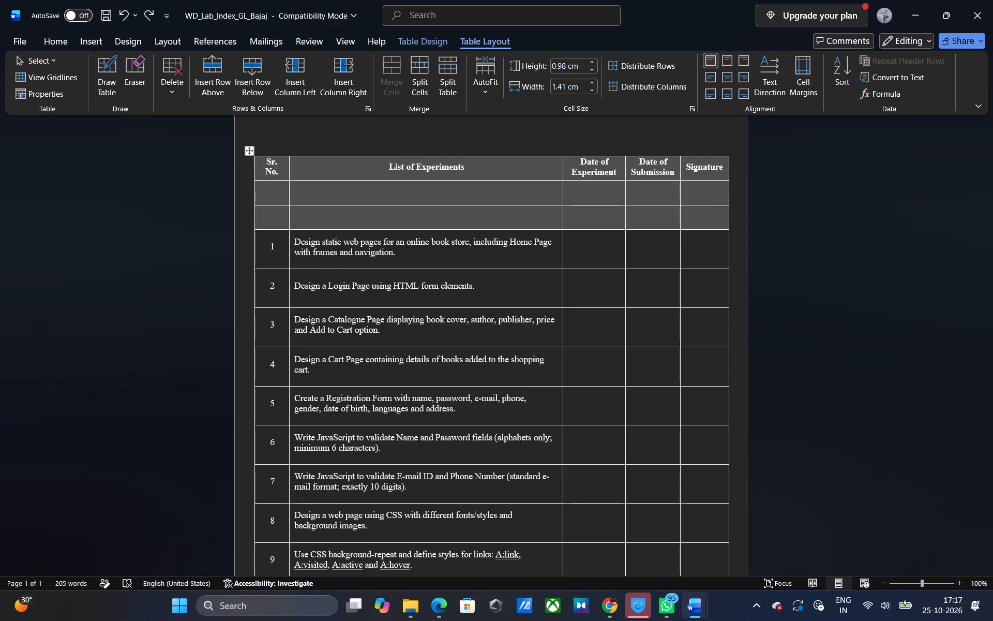
Insert a blank page at the first empty row below the experiments table's header.
scroll(274, 191, up, 3)
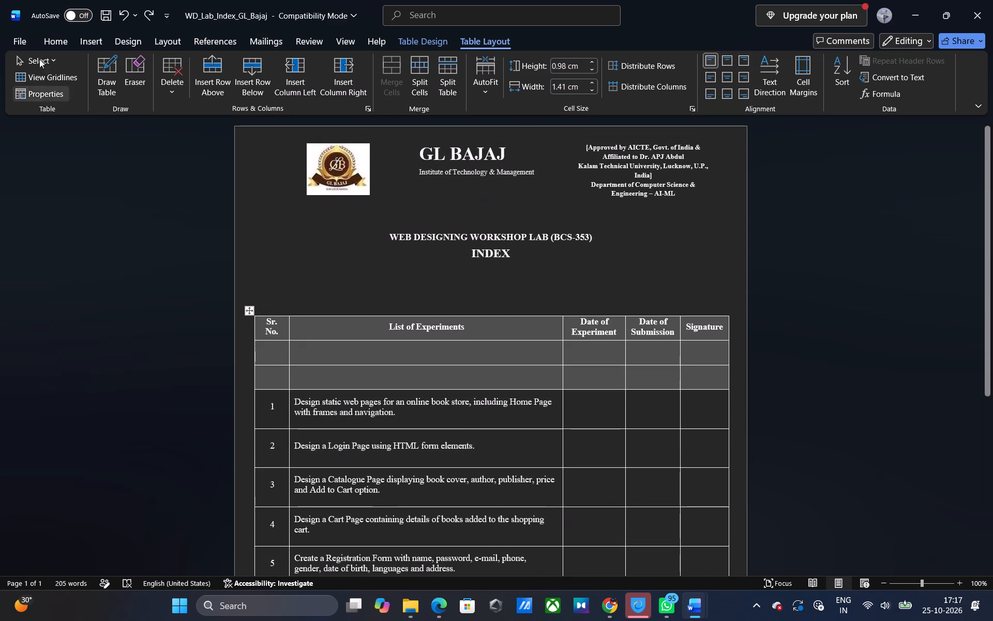
click(46, 42)
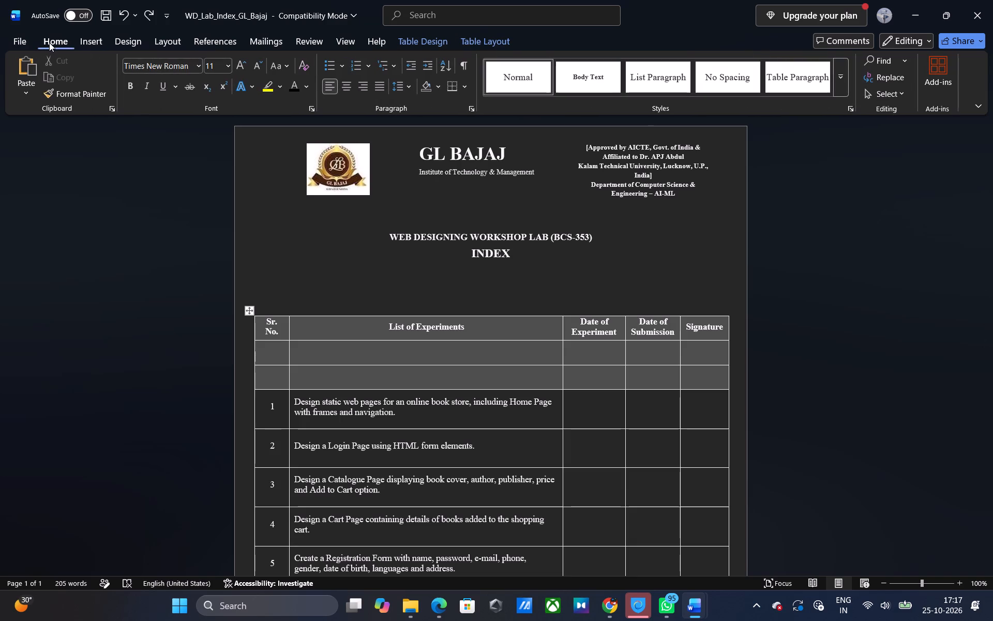
click(88, 44)
click(50, 80)
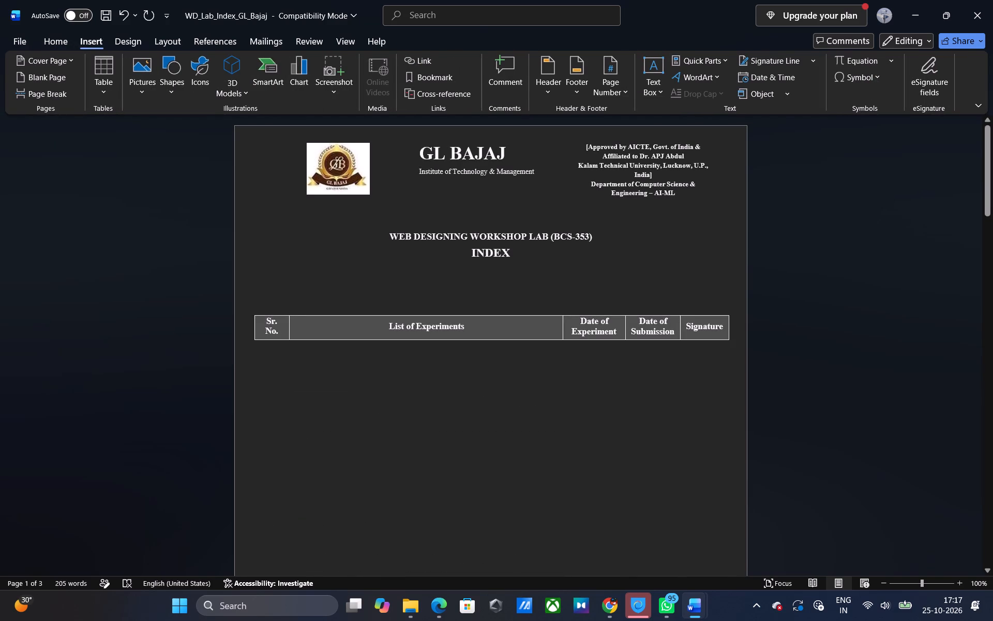
Replace "WEB DESIGNING WORKSHOP" in the lab title with "Data Structure".
click(526, 232)
drag(526, 232, 449, 231)
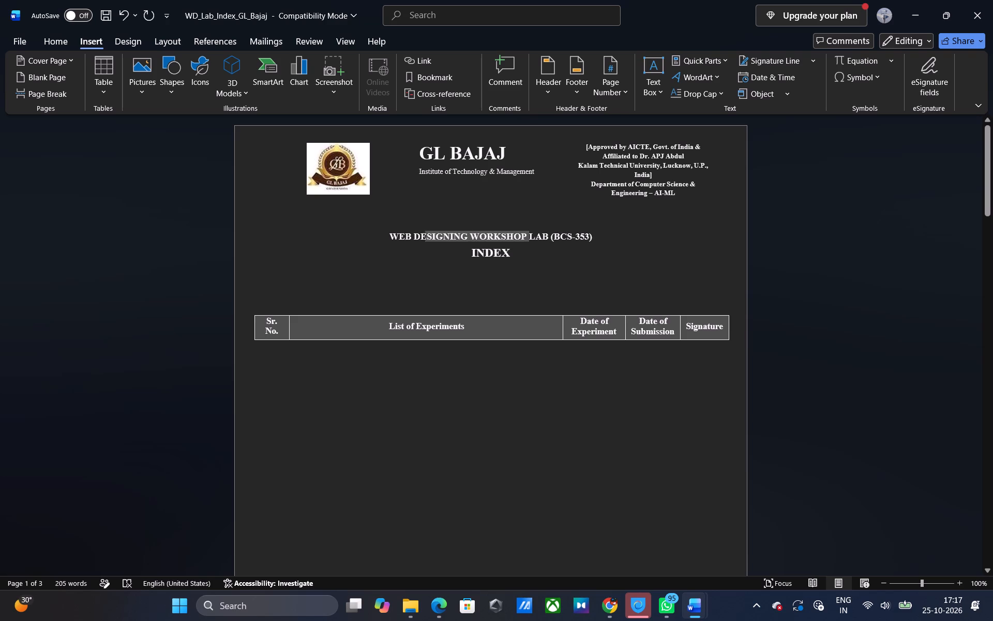
drag(449, 231, 403, 232)
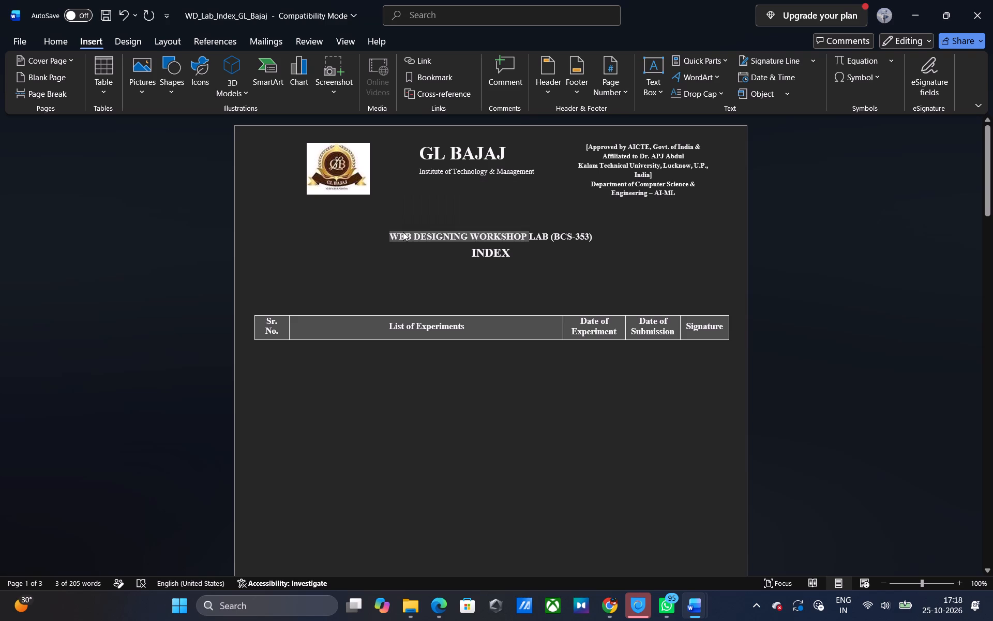
text(Da)
text(ta)
key(space)
key(shift+s)
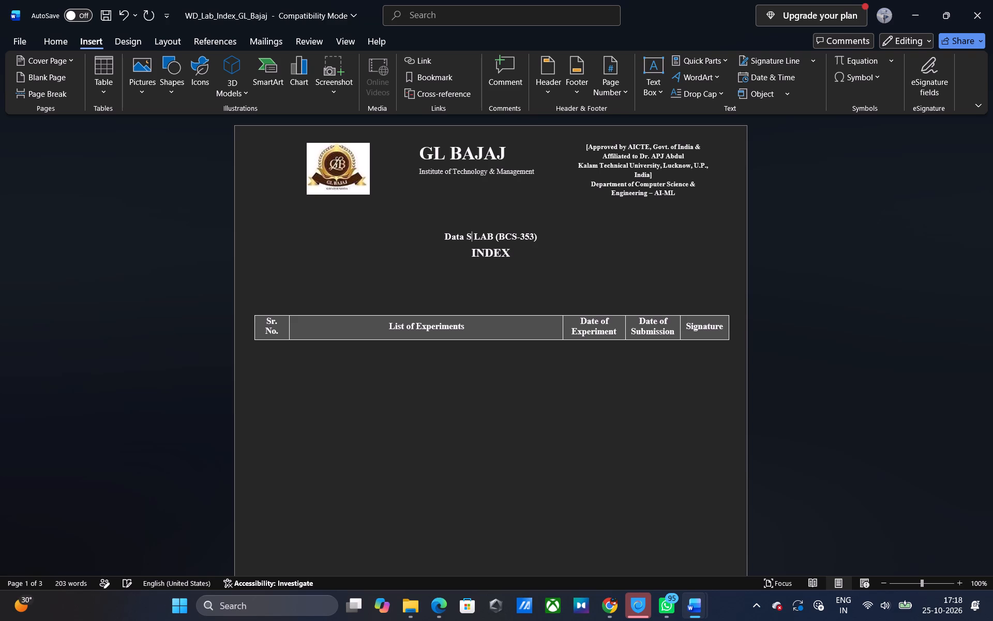
text(tructure)
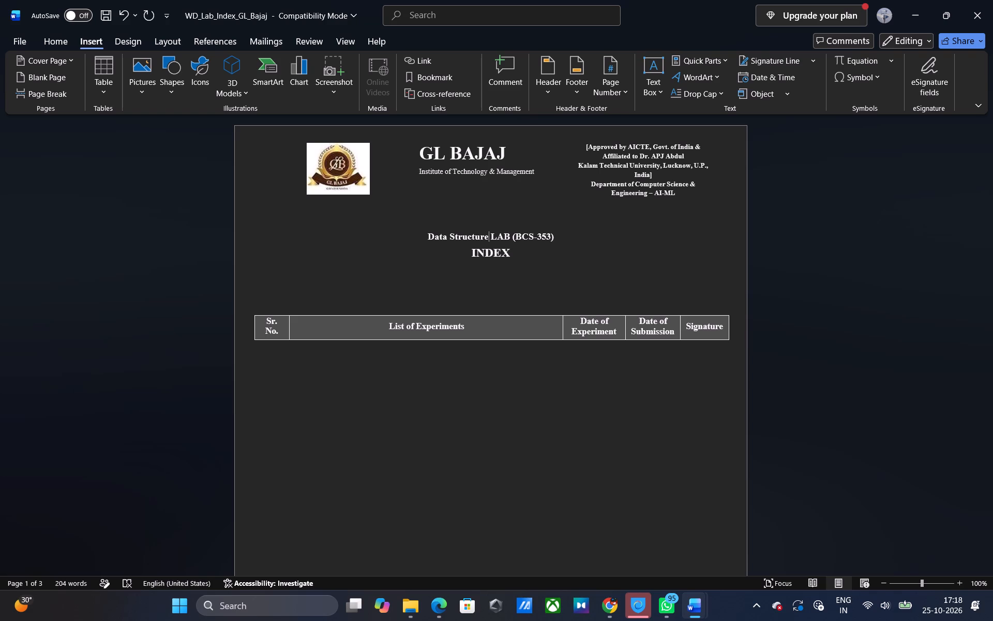
Rewrite the subject name in the lab title in capitals as "DATA STRUCTURE".
key(shift+Left)
key(shift+Left)
key(shift+Left)
key(shift+Left)
key(shift+Left)
key(shift+Left)
key(shift+Left)
key(shift+Left)
key(shift+Left)
key(shift+Left)
key(shift+Left)
key(shift+Left)
key(shift+Left)
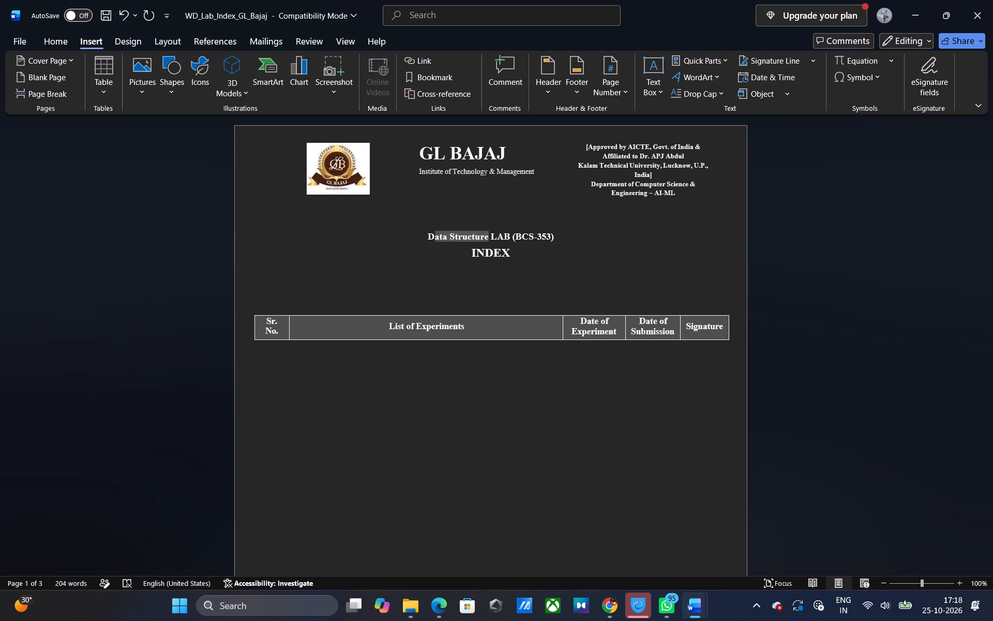
text(ATA)
key(space)
text(STRU)
text(CTURE)
Change the course code in the lab title to BCS-351.
key(Right)
key(Right)
key(Right)
key(Right)
key(Right)
key(Right)
key(Right)
key(Right)
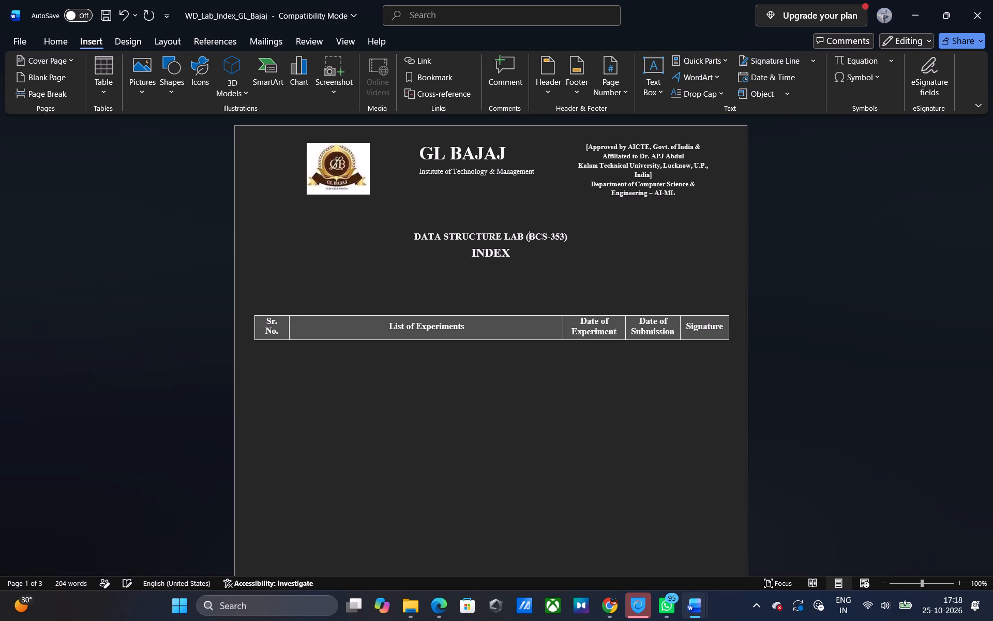
key(Right)
key(Right)
key(Right)
key(Right)
key(Right)
key(BackSpace)
key(1)
Resize the experiments table very slightly from its lower outer corner.
click(282, 368)
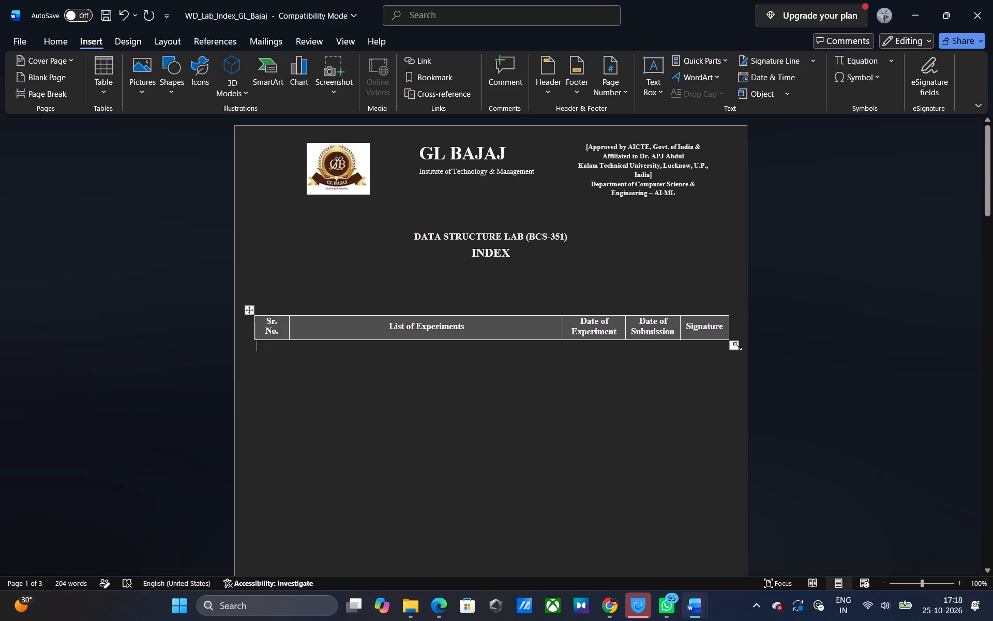
drag(738, 346, 735, 351)
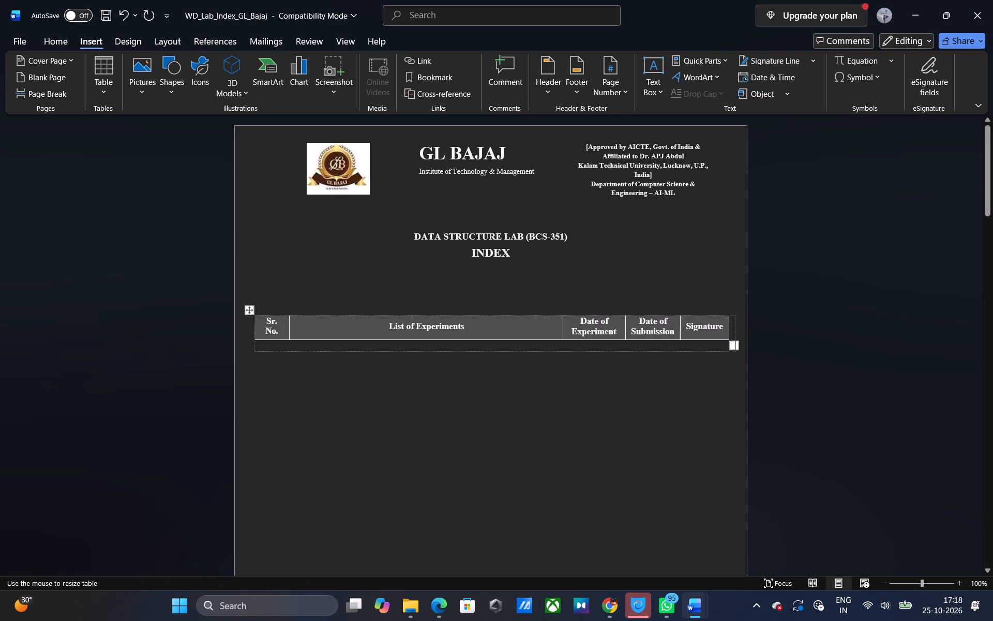
drag(735, 351, 729, 341)
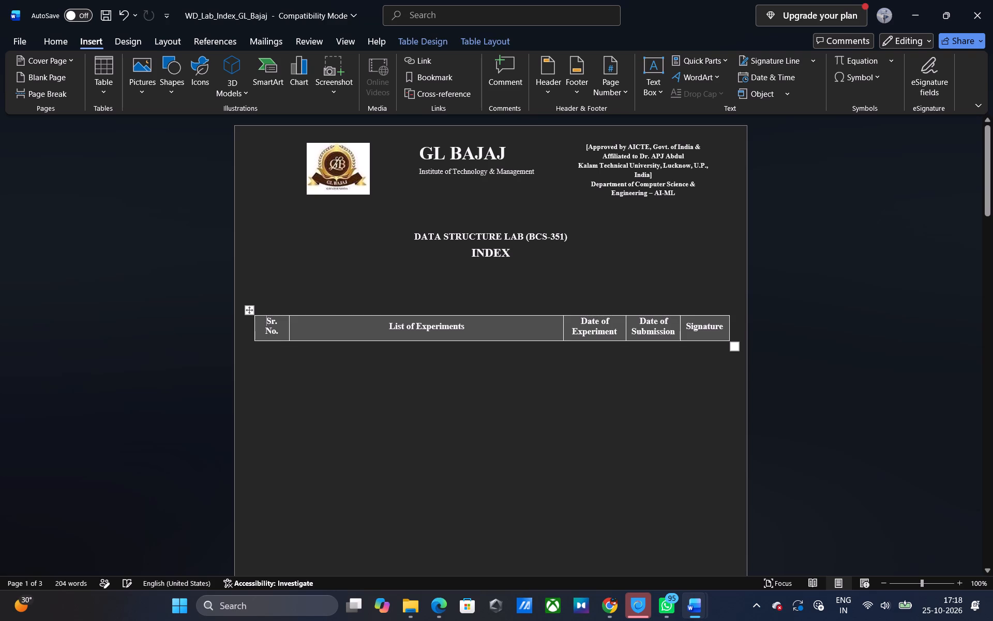
Insert one blank row below the header row of the experiments table.
click(431, 44)
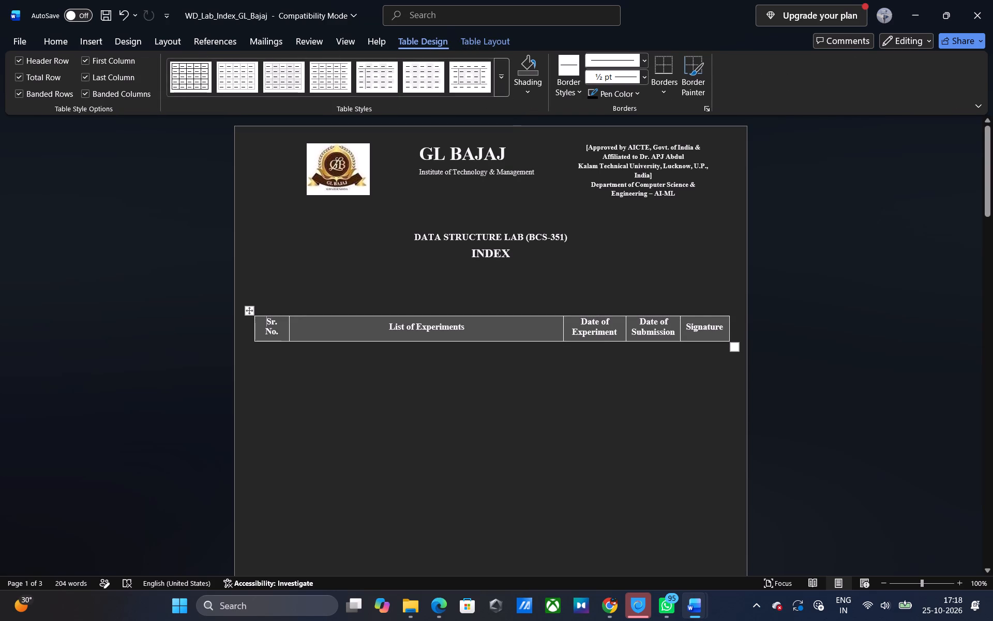
click(477, 45)
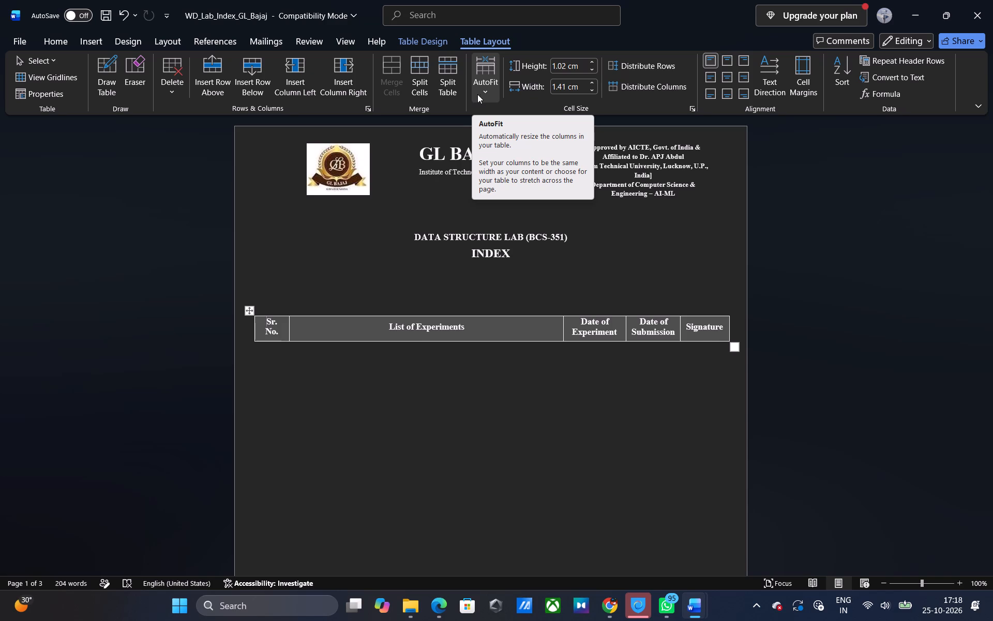
click(250, 82)
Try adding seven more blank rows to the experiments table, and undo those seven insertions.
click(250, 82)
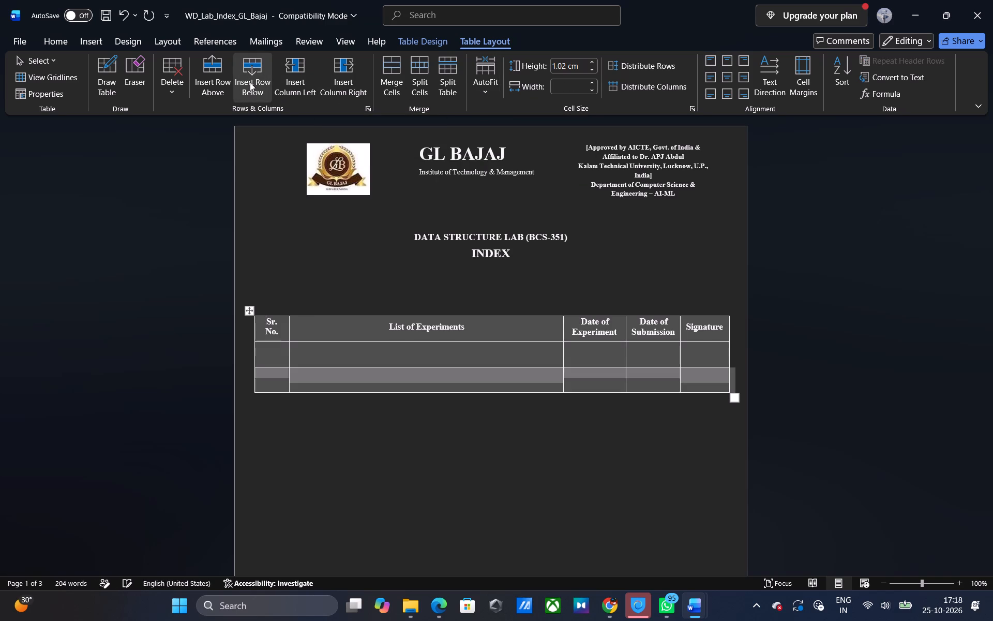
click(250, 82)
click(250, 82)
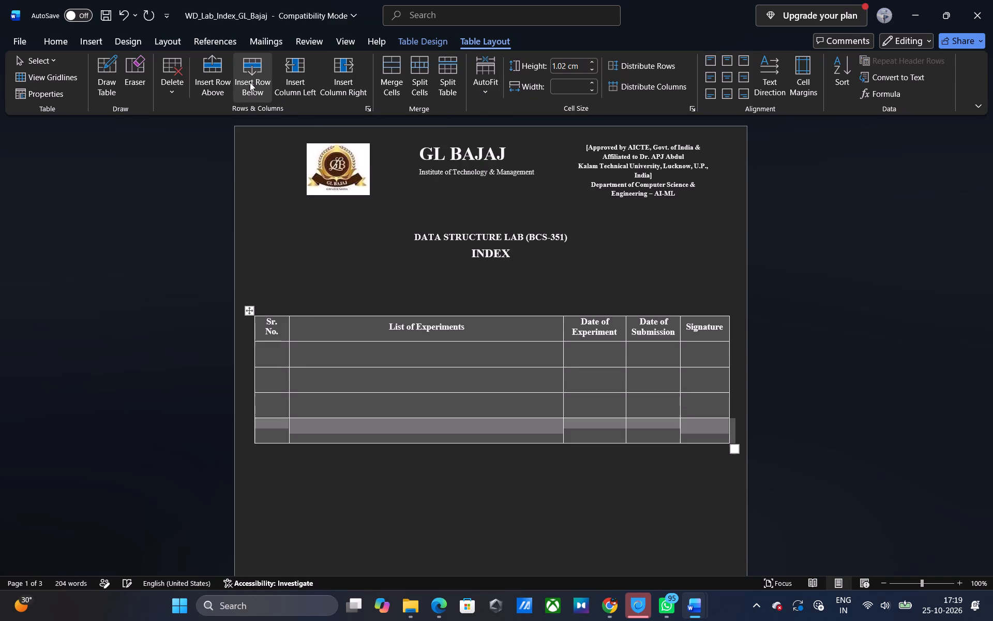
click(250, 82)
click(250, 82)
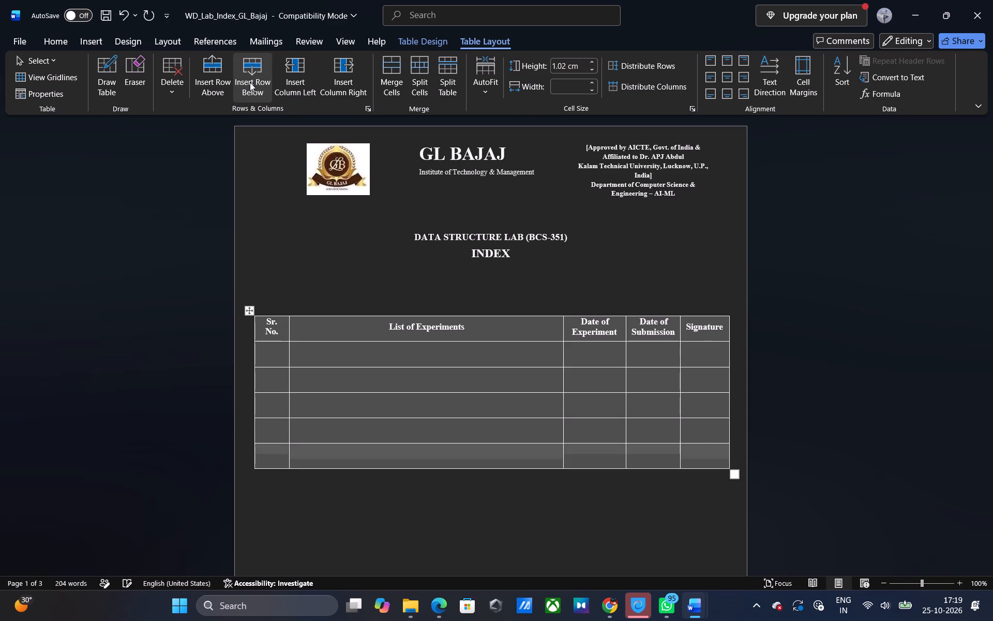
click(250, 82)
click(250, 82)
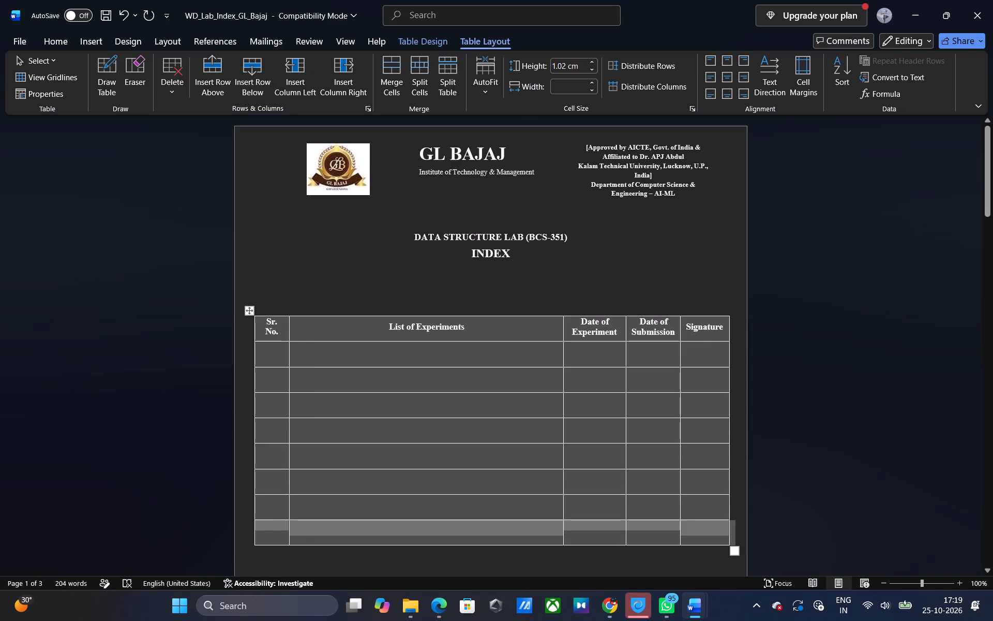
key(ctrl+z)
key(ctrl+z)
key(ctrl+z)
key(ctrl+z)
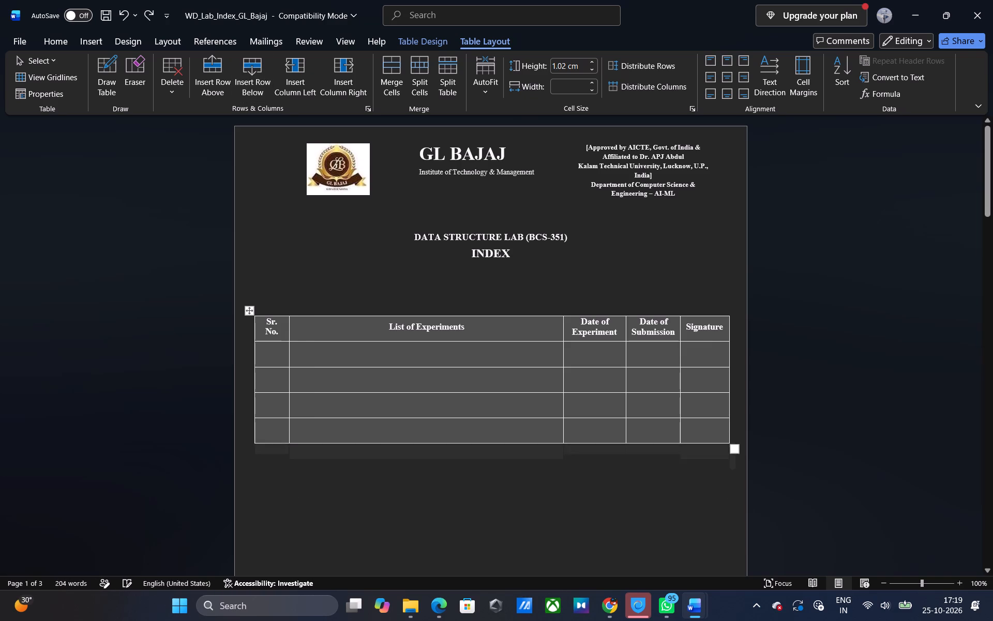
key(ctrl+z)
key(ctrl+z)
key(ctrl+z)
Enter serial number 1 in the blank row and left-align its empty List of Experiments cell.
click(272, 356)
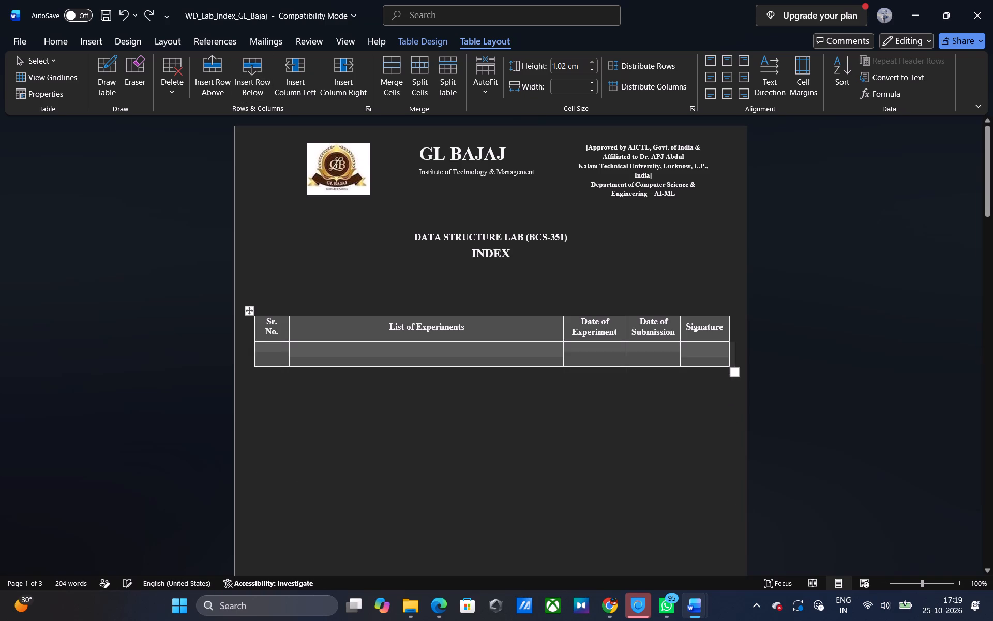
key(1)
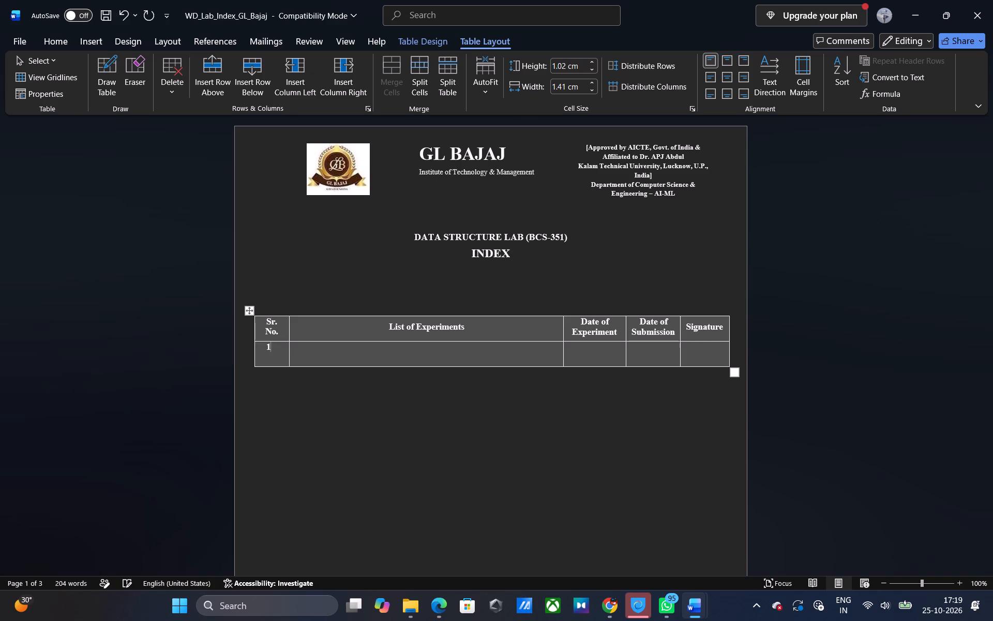
key(Tab)
key(BackSpace)
Copy the title "Fibonacci Number" from PROGRAM-1 in DS_LAB_FILE into row 1's List of Experiments cell in the index document.
key(alt+Tab)
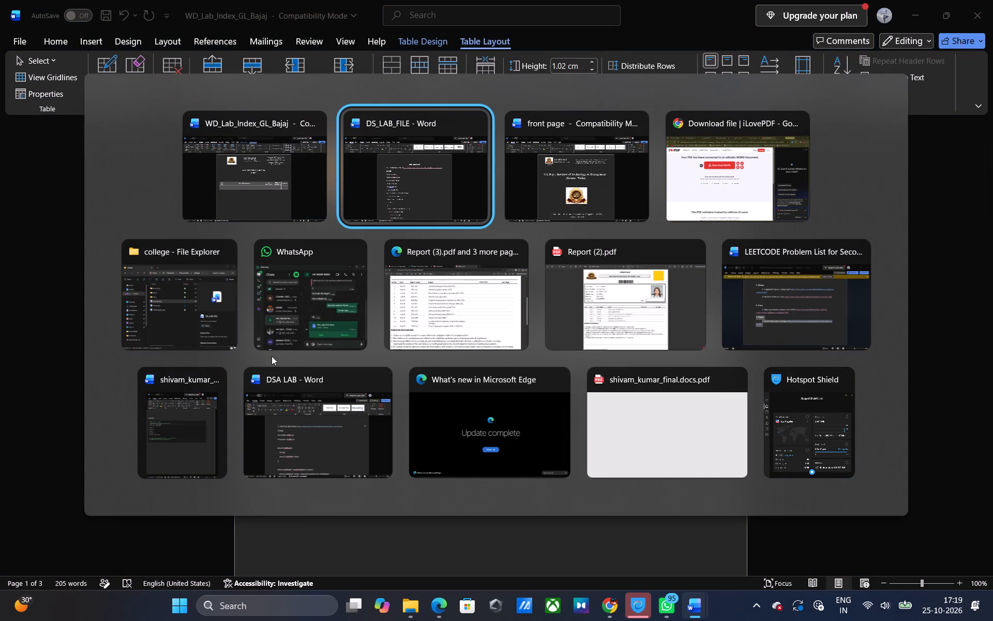
scroll(381, 257, up, 7)
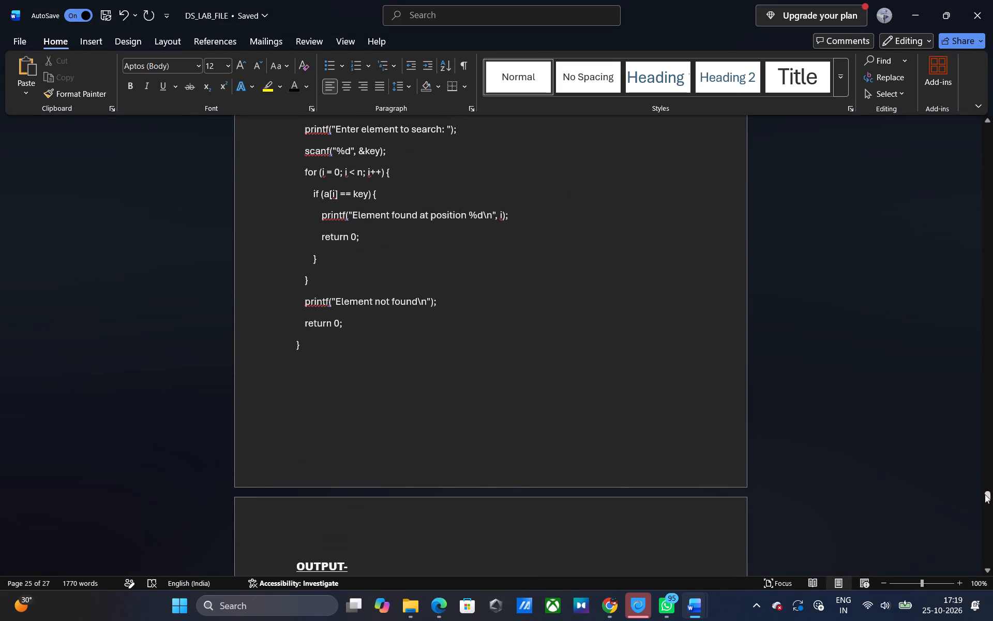
drag(985, 494, 973, 132)
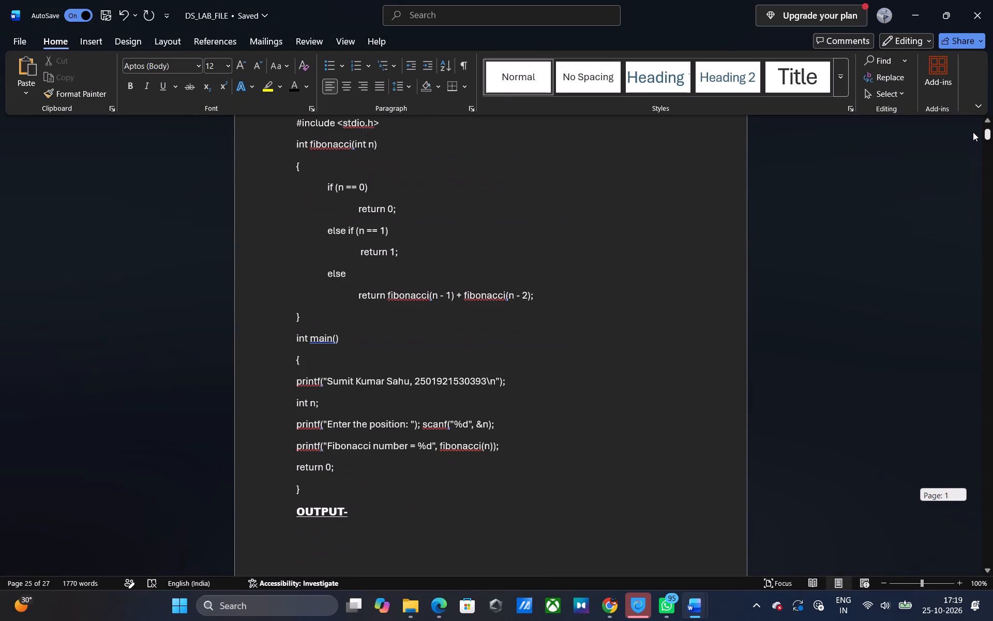
drag(973, 132, 975, 126)
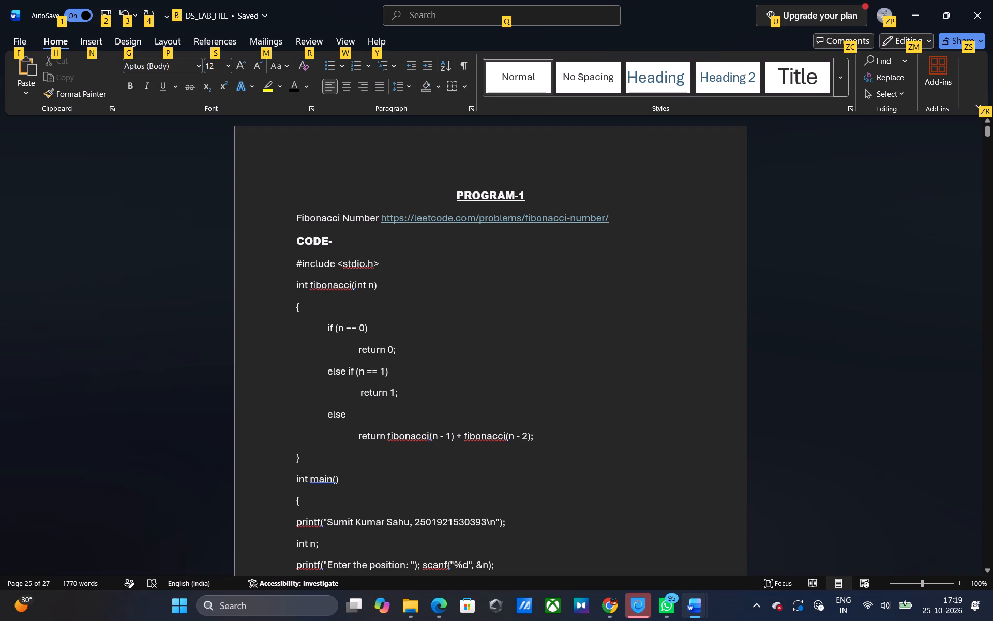
drag(295, 219, 368, 214)
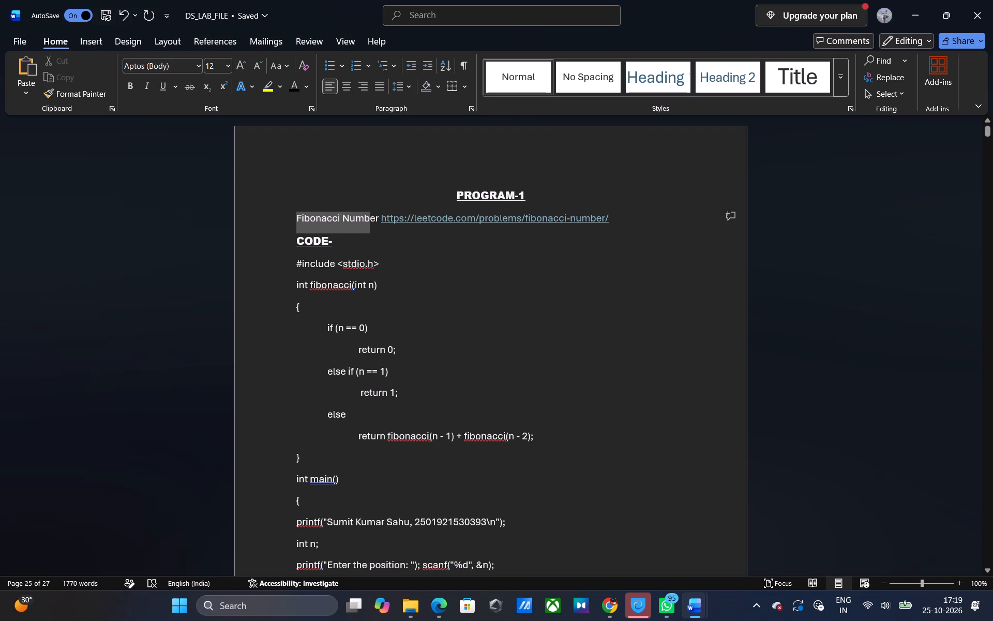
drag(368, 214, 378, 217)
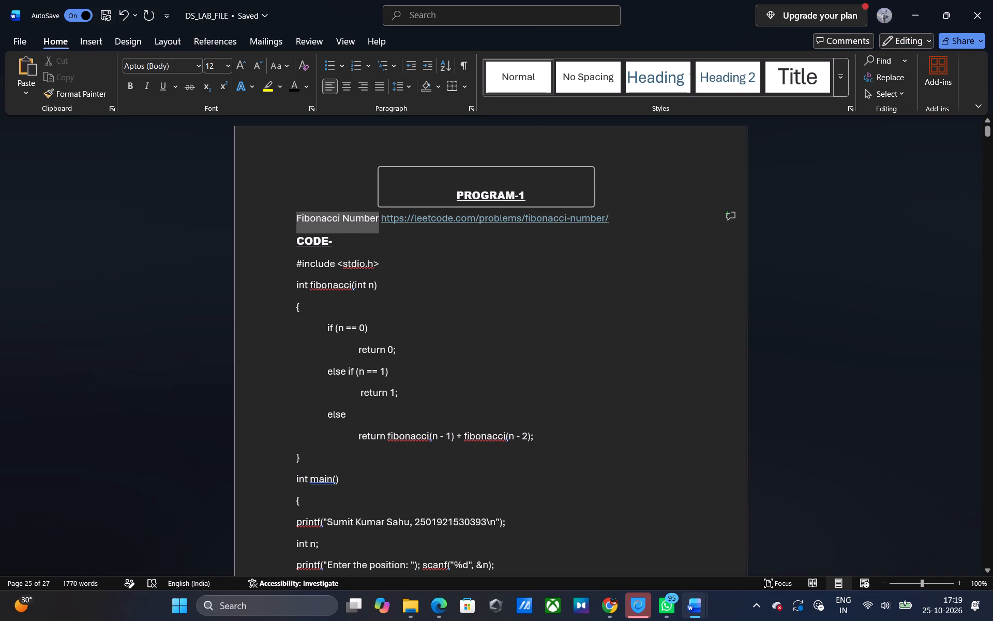
key(ctrl+c)
key(alt+Tab)
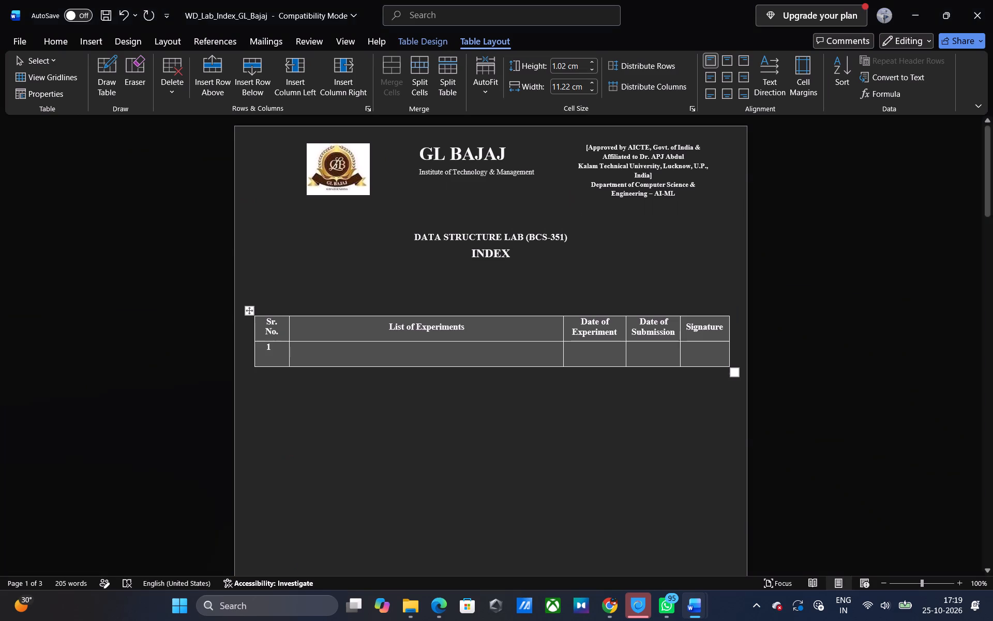
key(ctrl+v)
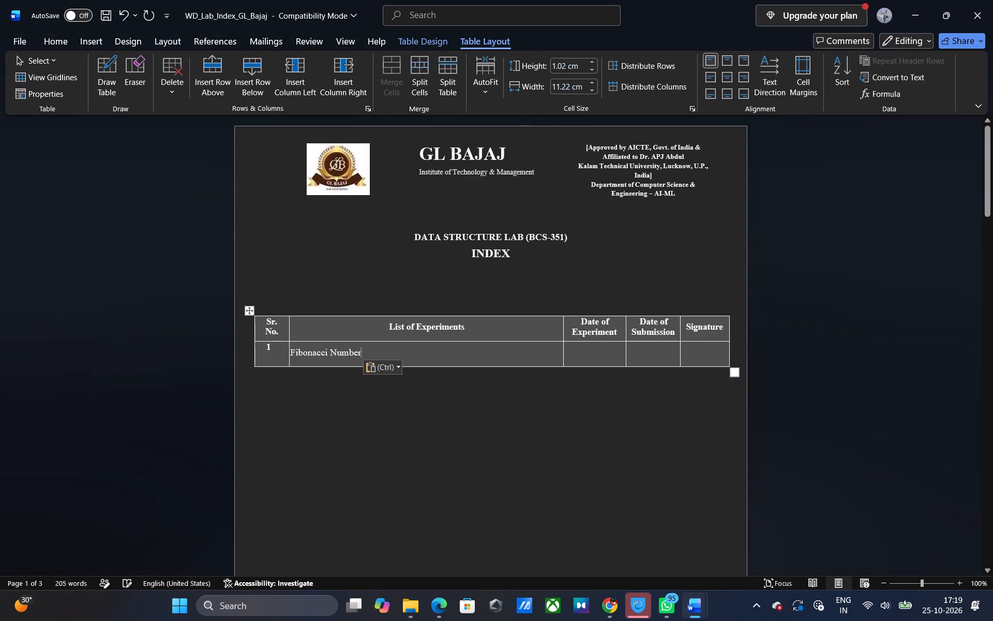
click(291, 352)
Add a new row at the end of the experiments table with serial number 2.
key(Tab)
key(Tab)
key(Tab)
key(Tab)
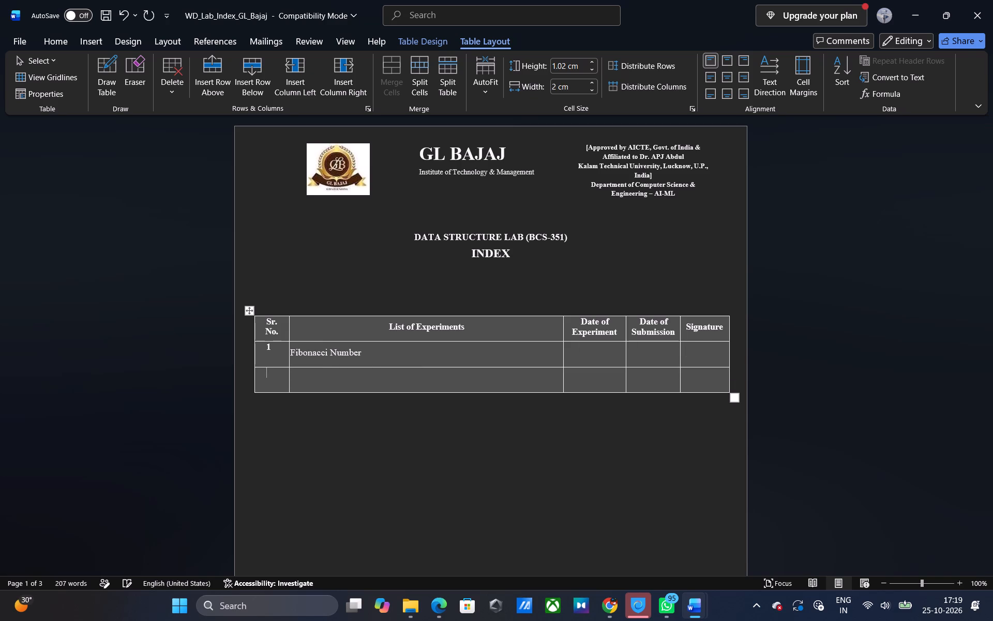
key(2)
key(Tab)
Copy the title "Reverse String" from PROGRAM-2 in DS_LAB_FILE into row 2's List of Experiments cell in the index document.
key(alt+Tab)
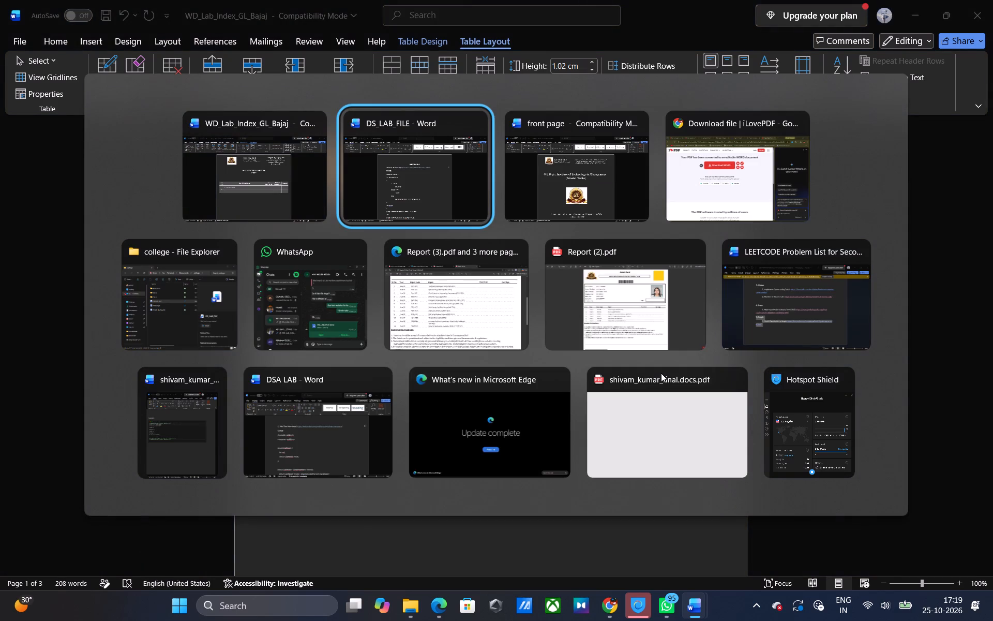
scroll(726, 359, down, 5)
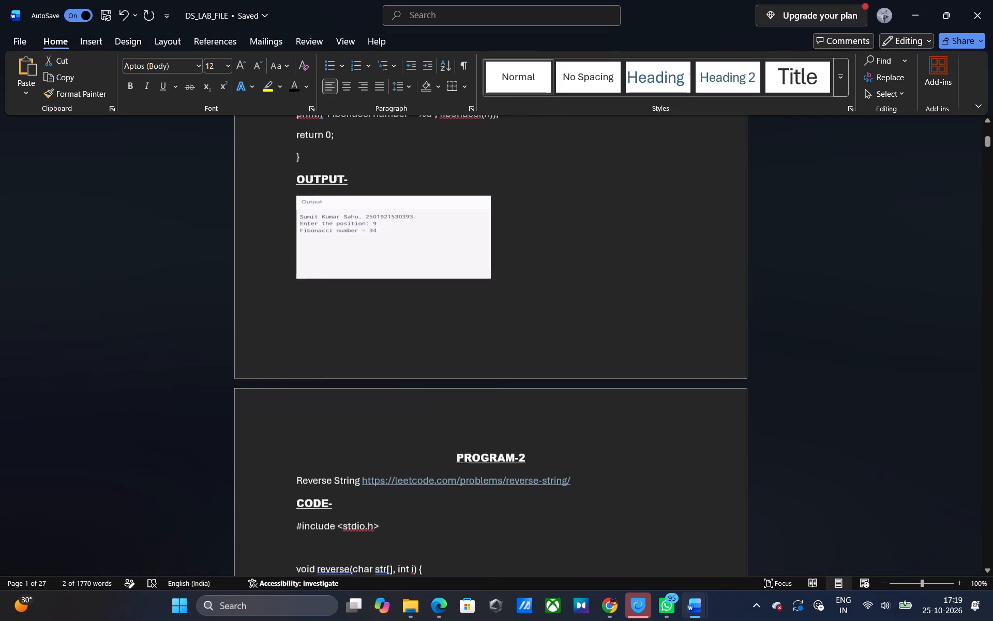
drag(294, 476, 357, 478)
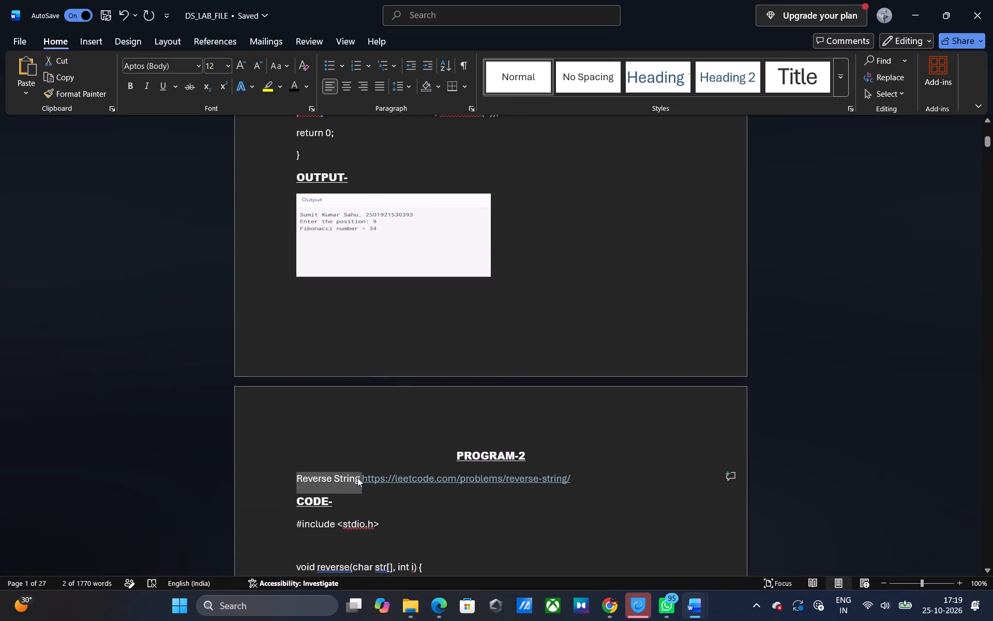
key(ctrl+c)
key(alt+Tab)
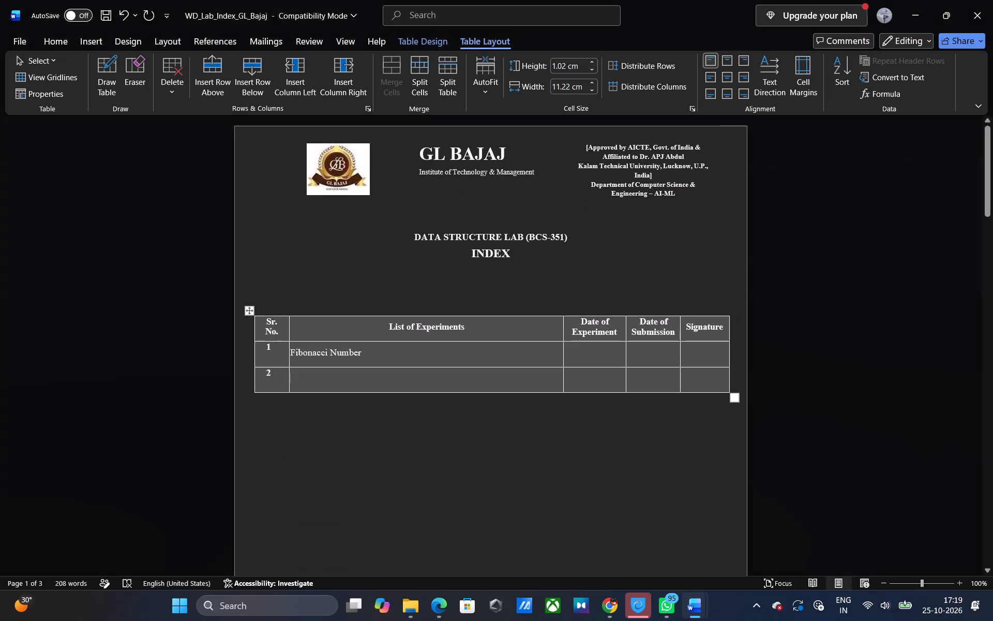
key(ctrl+v)
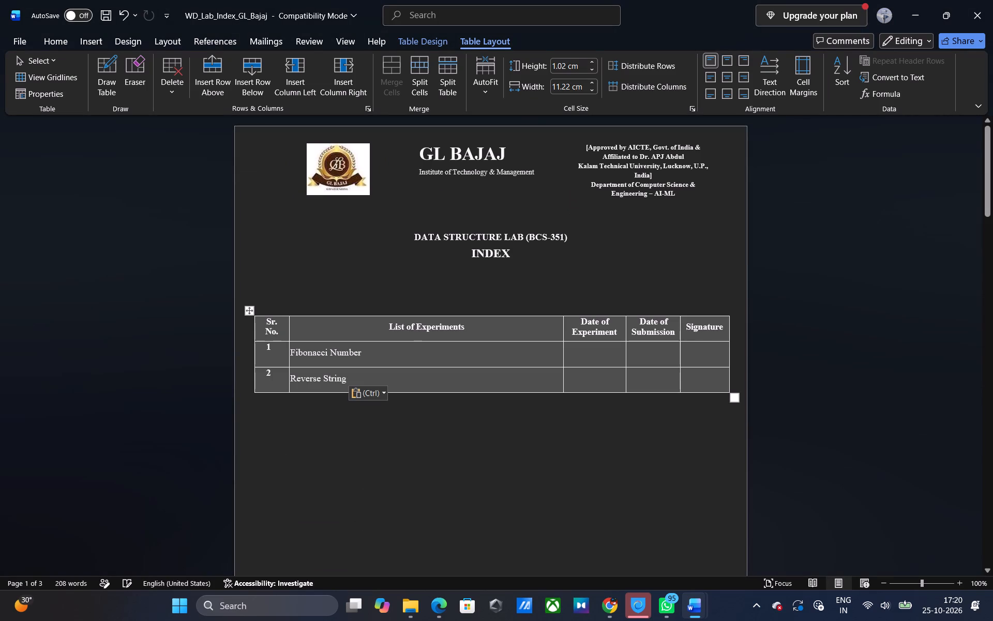
Insert a blank line in row 2's Signature cell, try further line breaks there, and undo those extra edits.
key(Right)
key(Right)
key(Right)
key(Right)
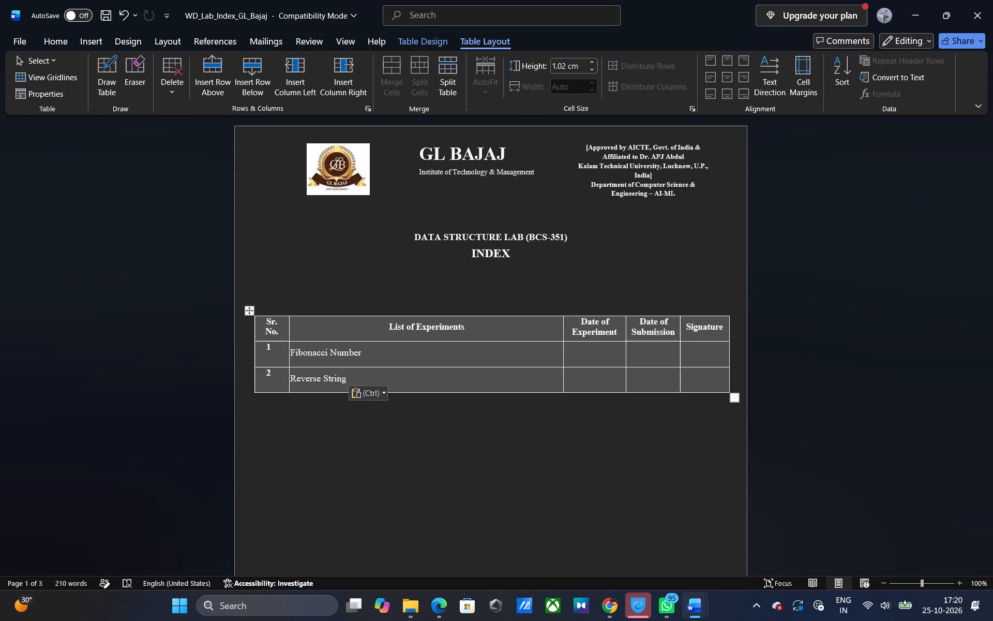
key(Left)
key(Return)
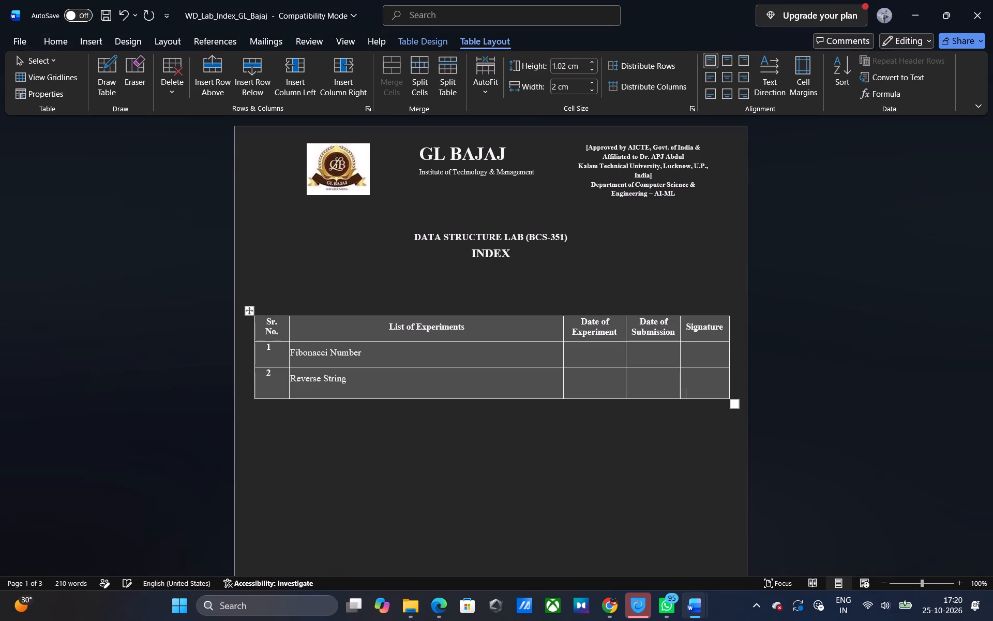
key(BackSpace)
key(Return)
key(Return)
key(ctrl+z)
key(ctrl+z)
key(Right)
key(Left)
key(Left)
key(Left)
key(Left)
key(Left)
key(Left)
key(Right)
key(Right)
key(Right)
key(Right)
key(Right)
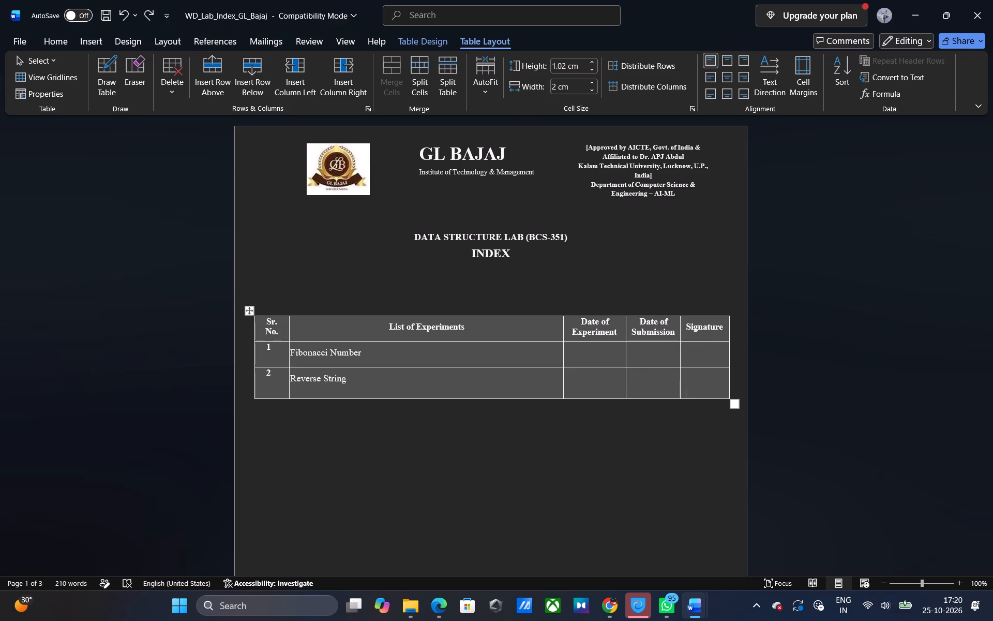
Add a new row at the end of the experiments table with serial number 3.
key(Right)
key(Return)
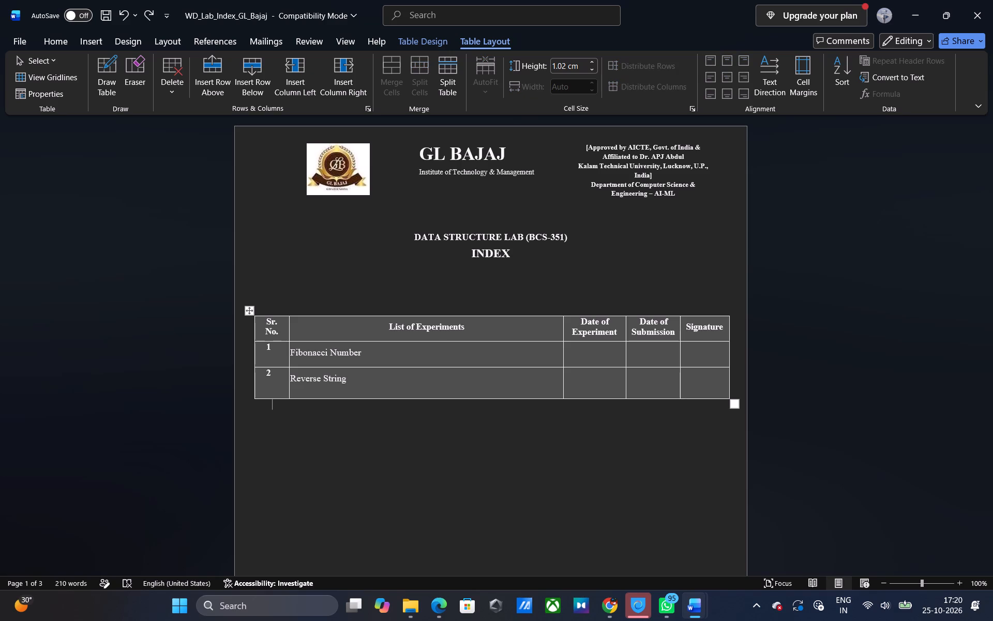
key(3)
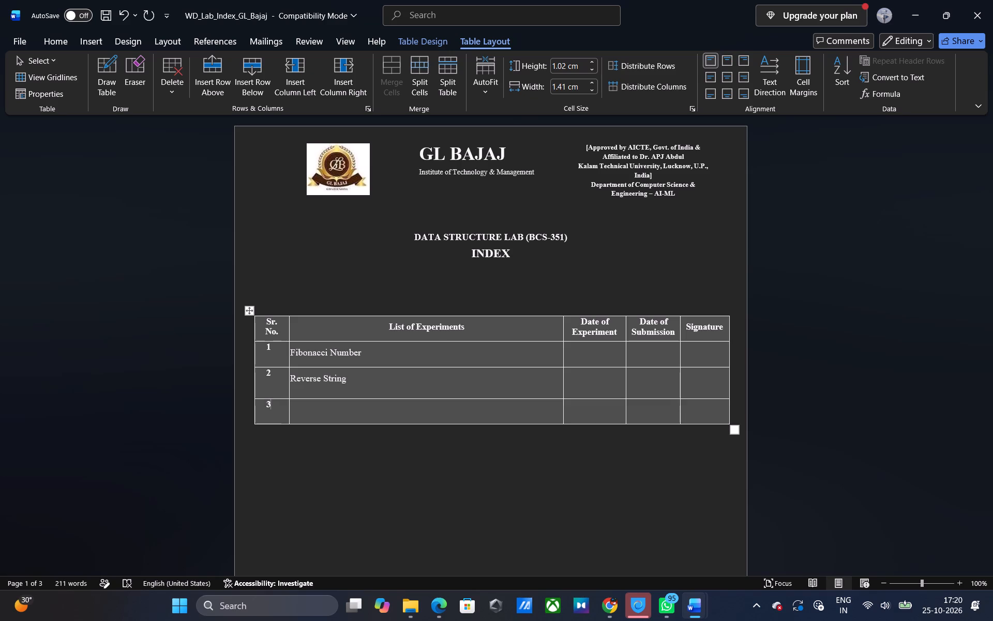
Copy the title "Two Sum" from PROGRAM-3 in DS_LAB_FILE into row 3's List of Experiments cell in the index document.
key(Tab)
key(alt+Tab)
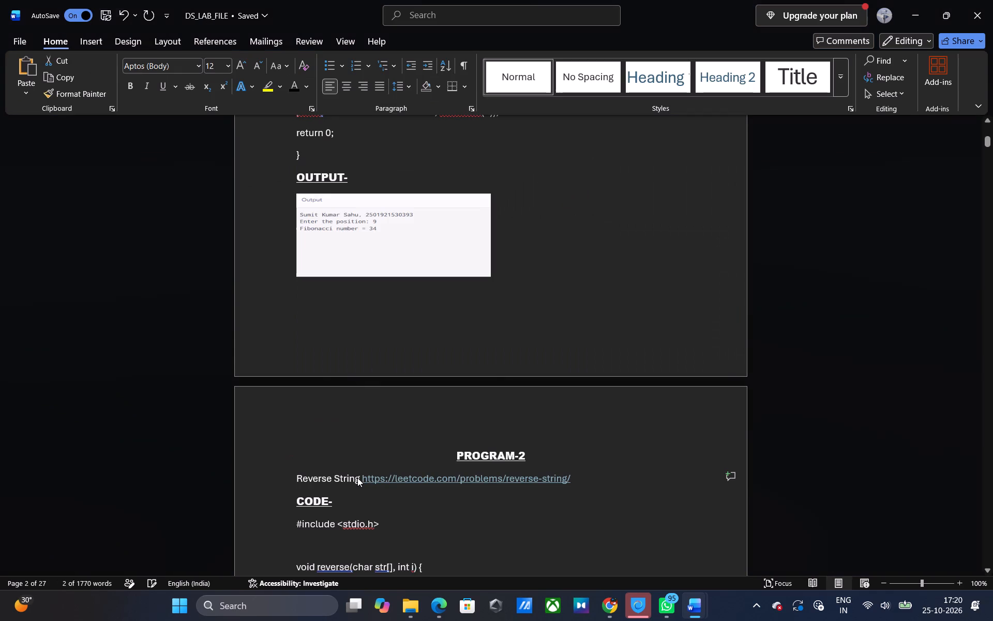
scroll(357, 478, down, 7)
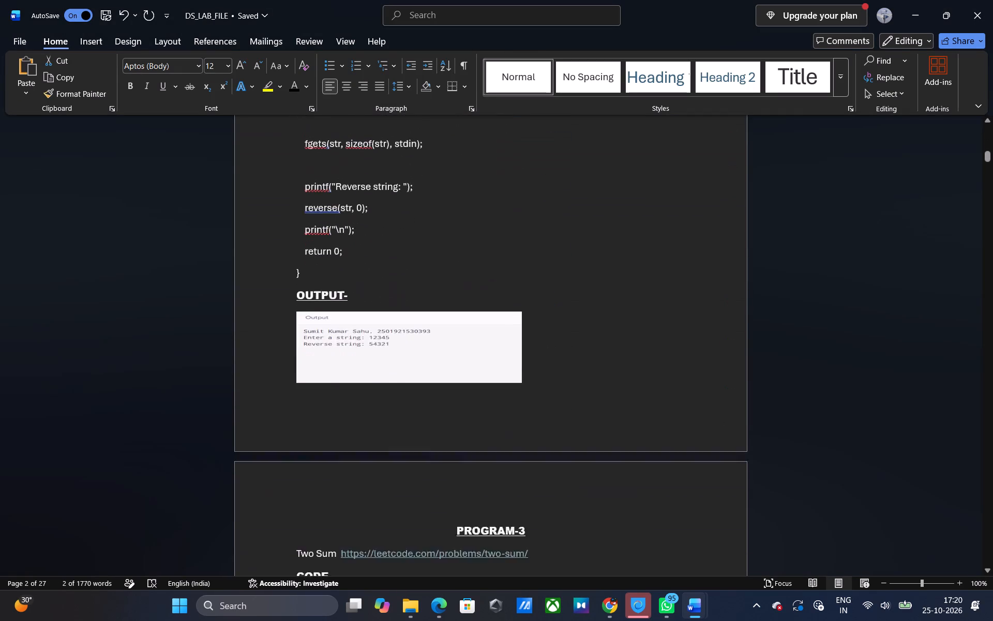
scroll(357, 478, down, 1)
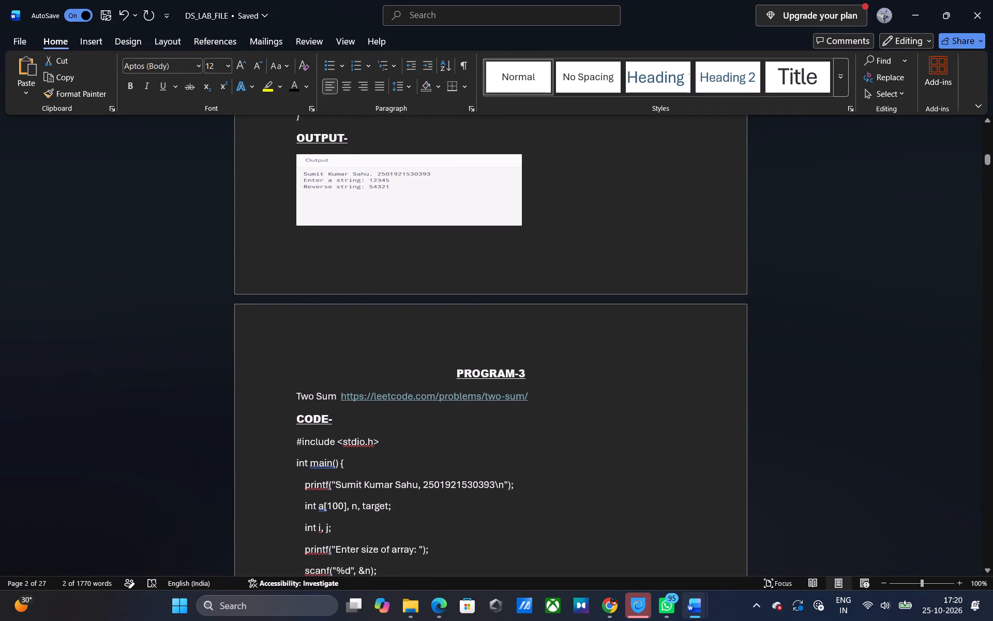
drag(295, 394, 335, 395)
key(ctrl+c)
key(alt+Tab)
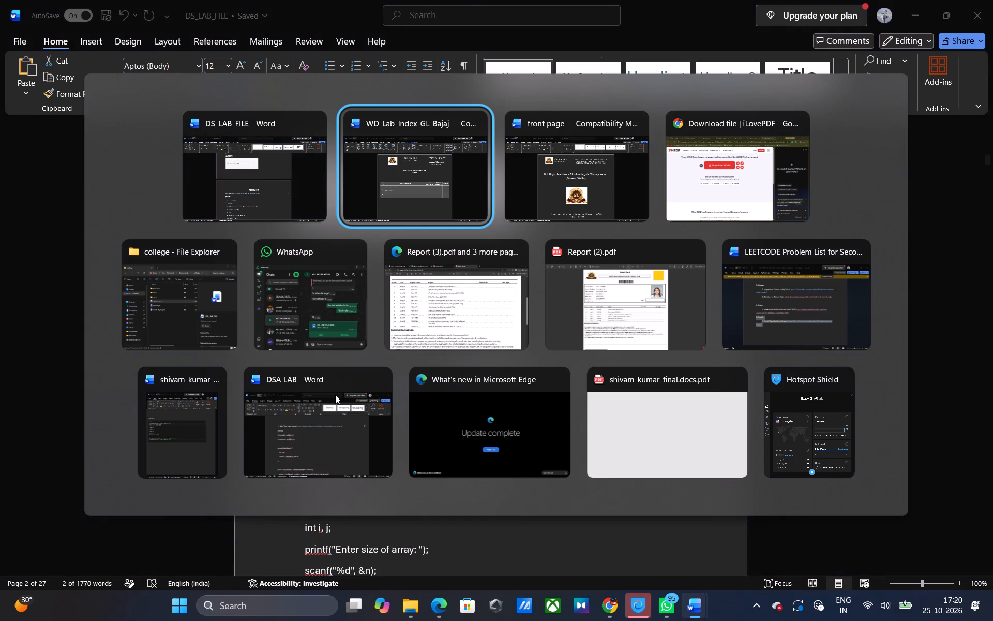
key(ctrl+v)
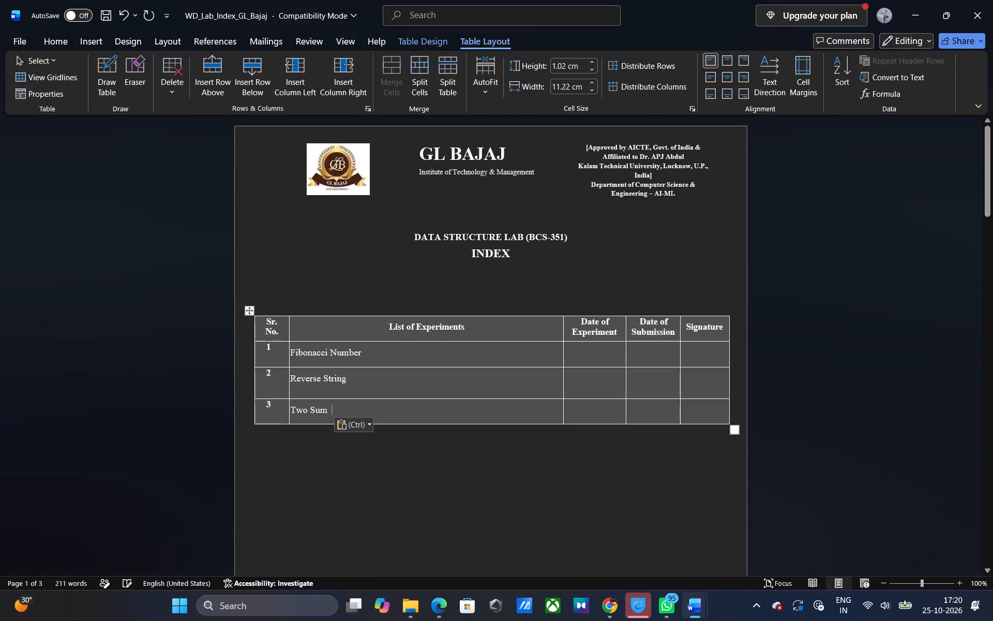
Add a new row at the end of the experiments table with serial number 4.
key(Tab)
key(Tab)
key(Tab)
key(Tab)
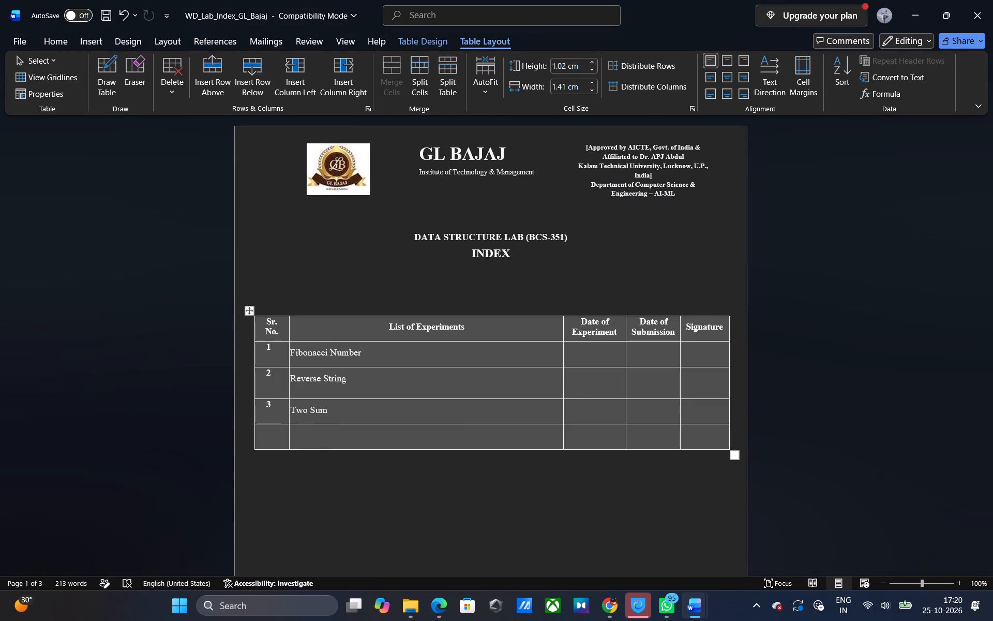
key(4)
Copy the title "Second Largest Element in an Array" from PROGRAM-4 in DS_LAB_FILE into row 4's List of Experiments cell in the index document.
key(Tab)
key(alt+Tab)
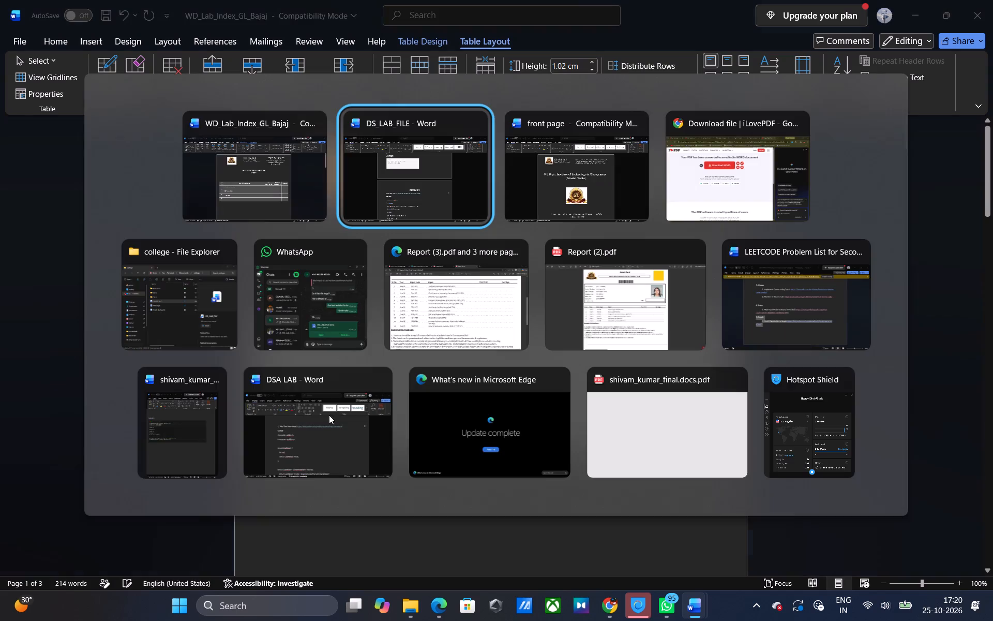
scroll(329, 415, down, 3)
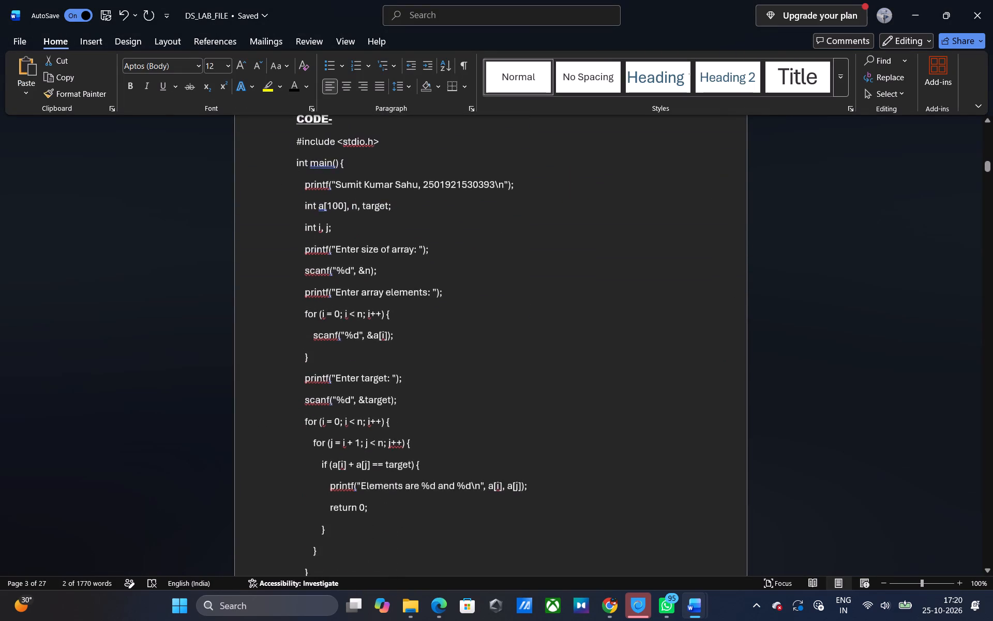
scroll(329, 415, down, 8)
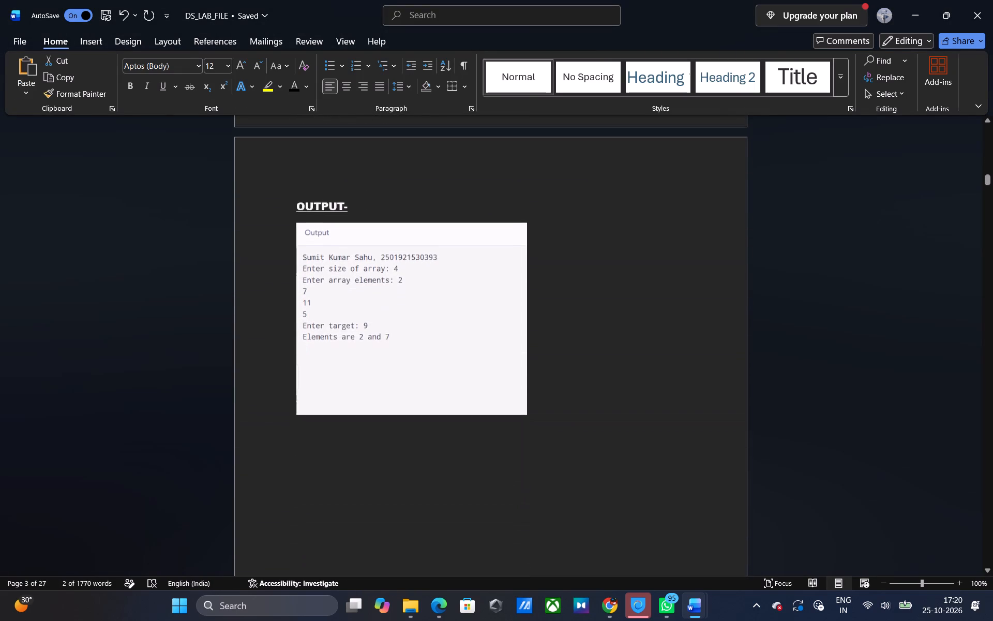
scroll(329, 415, down, 4)
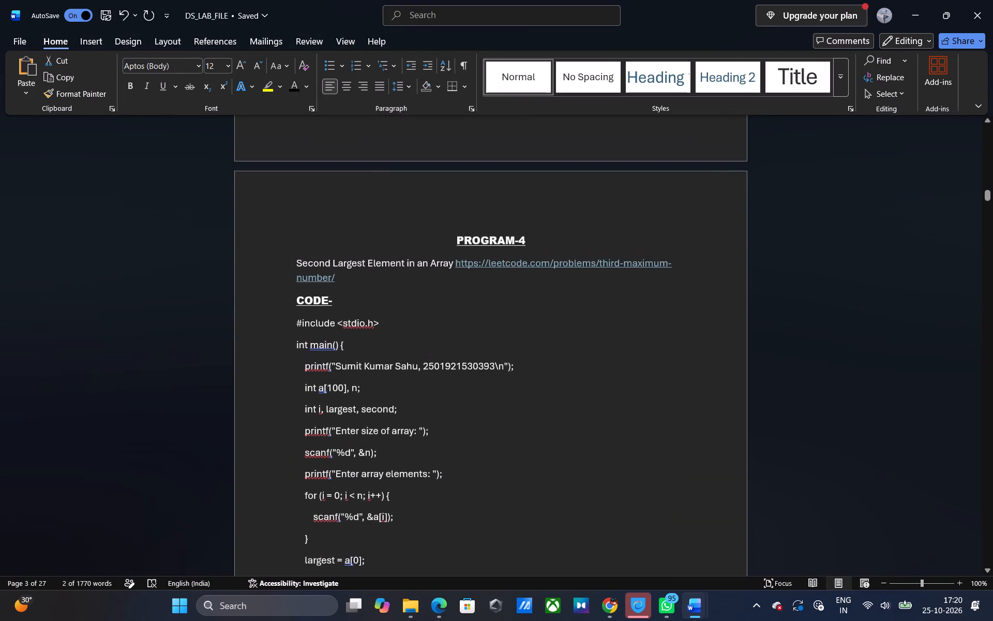
drag(295, 260, 417, 265)
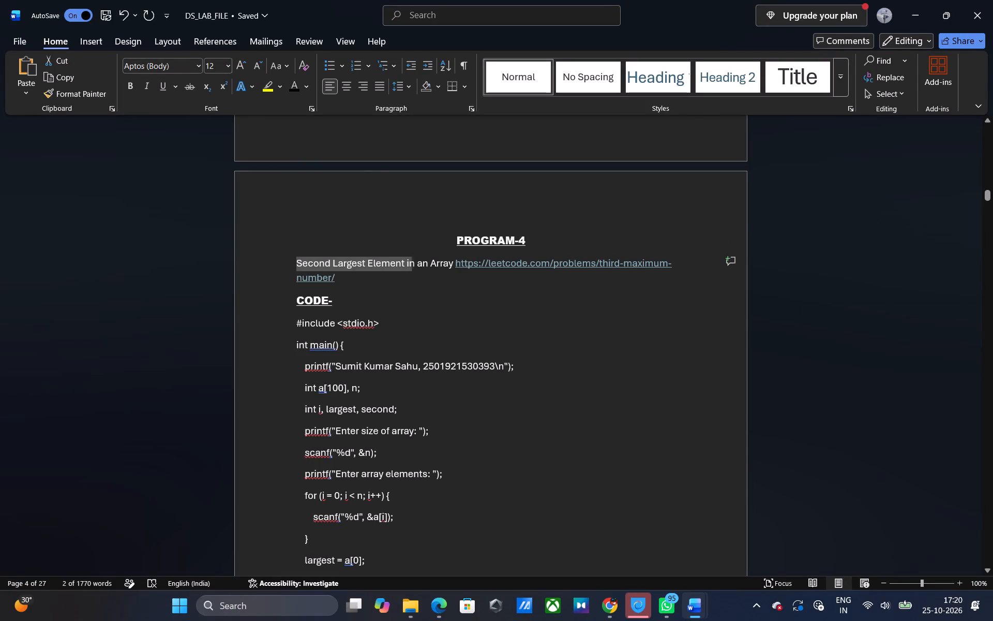
drag(417, 265, 453, 267)
key(ctrl+c)
key(ctrl+c)
key(alt+Tab)
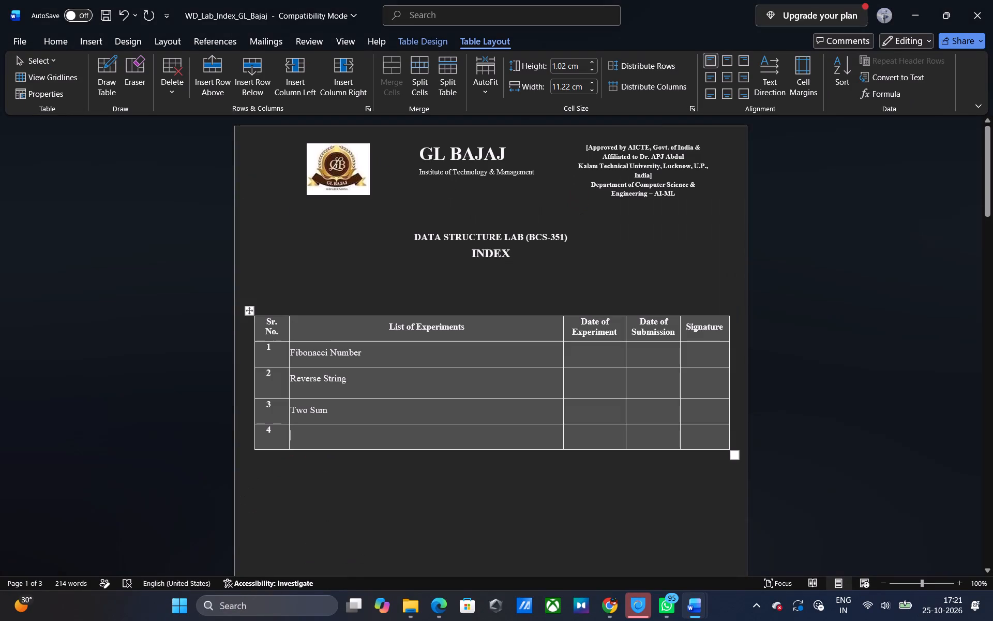
key(ctrl+v)
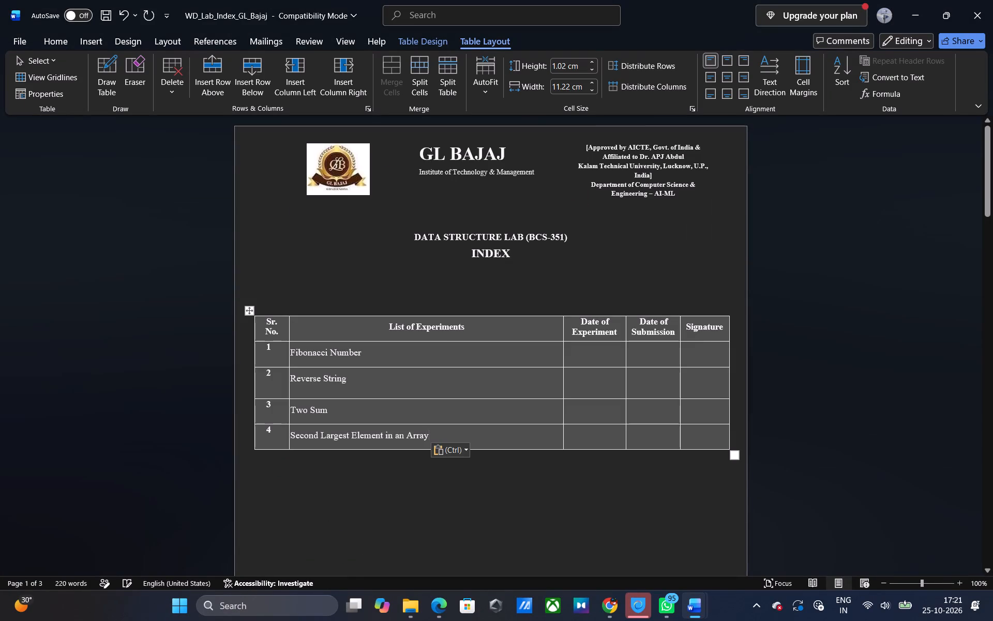
Add a new row at the end of the experiments table with serial number 5.
key(Tab)
key(Tab)
key(Tab)
key(Tab)
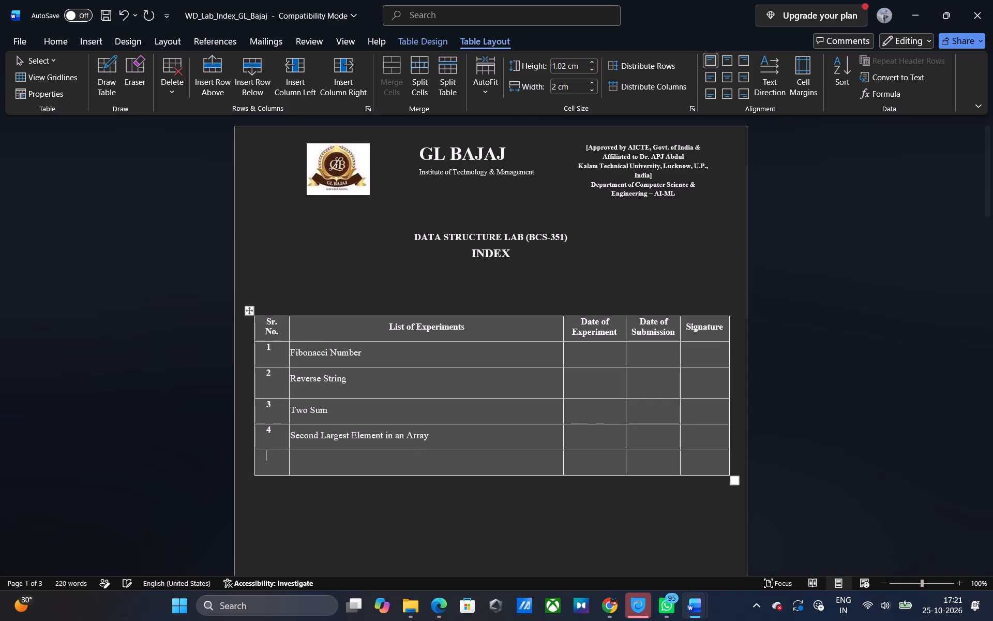
key(5)
Copy the title "Reverse Linked List" from PROGRAM-5 in DS_LAB_FILE into row 5's List of Experiments cell in the index document.
key(alt+Tab)
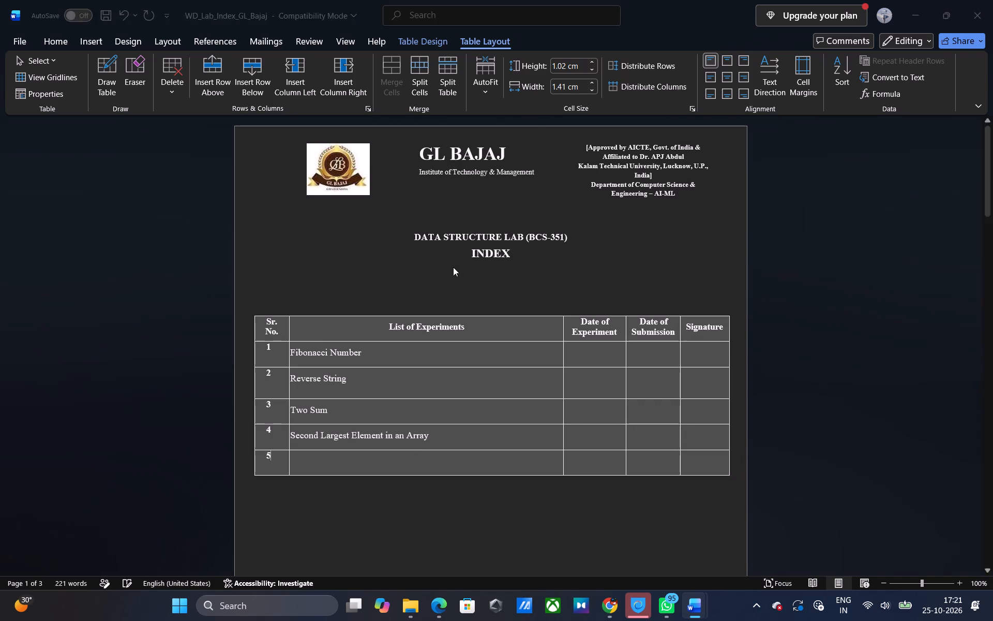
scroll(453, 267, down, 5)
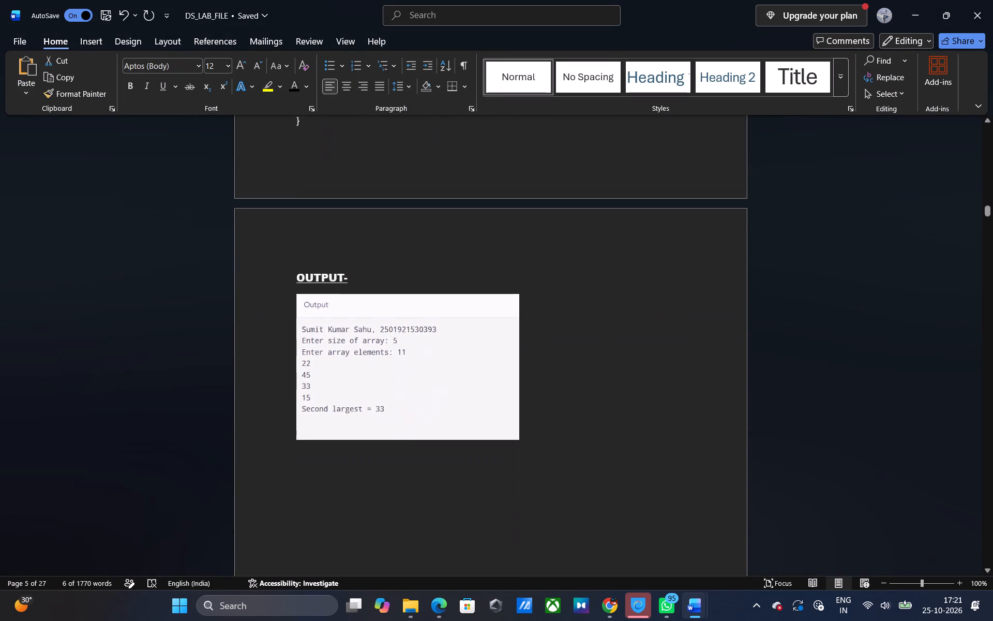
scroll(453, 267, down, 7)
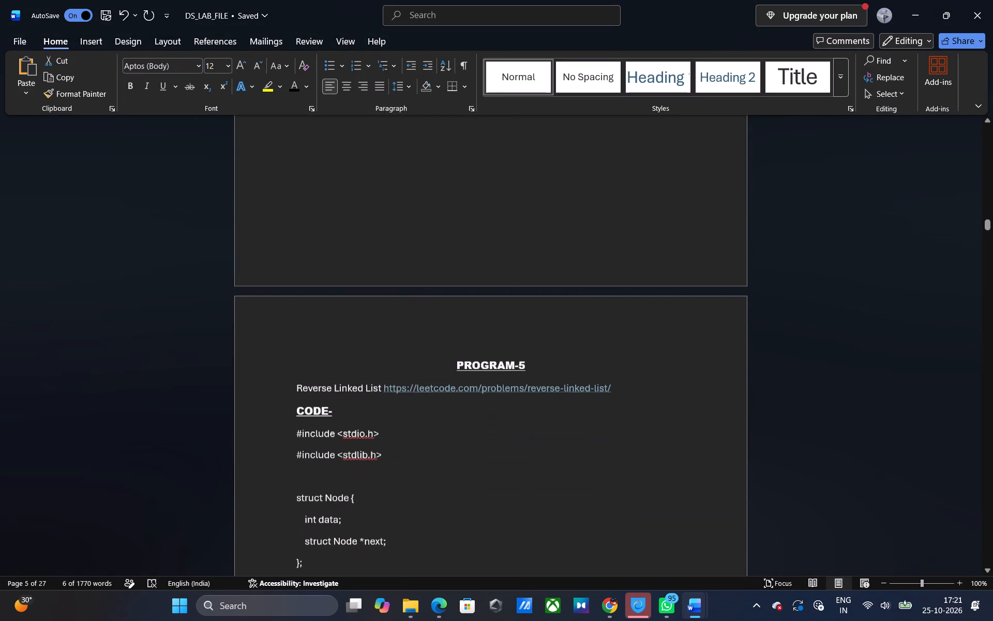
drag(296, 391, 354, 387)
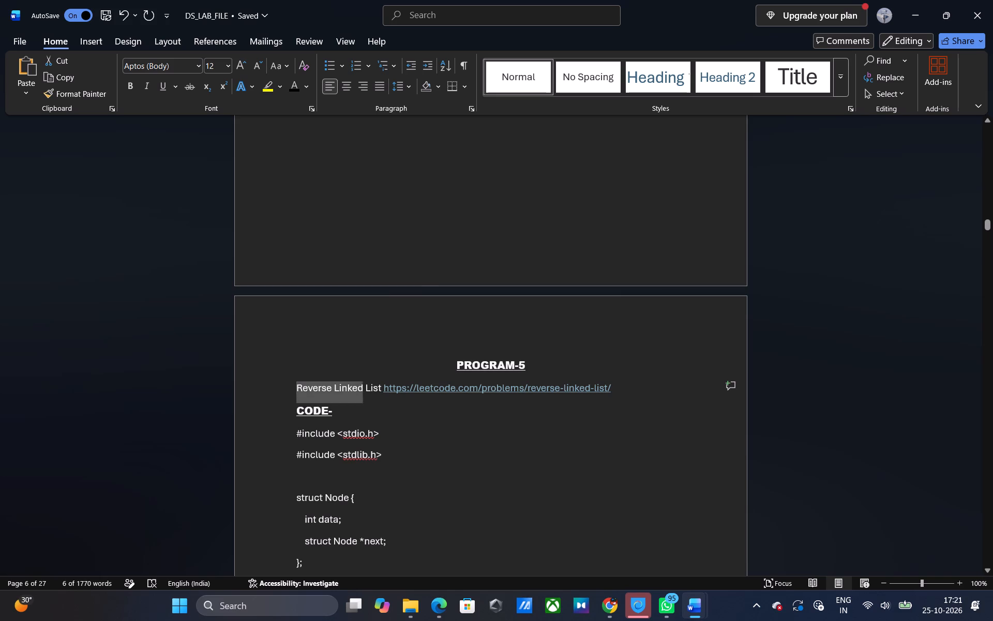
drag(354, 387, 372, 387)
key(ctrl+c)
scroll(372, 387, down, 3)
key(alt+Tab)
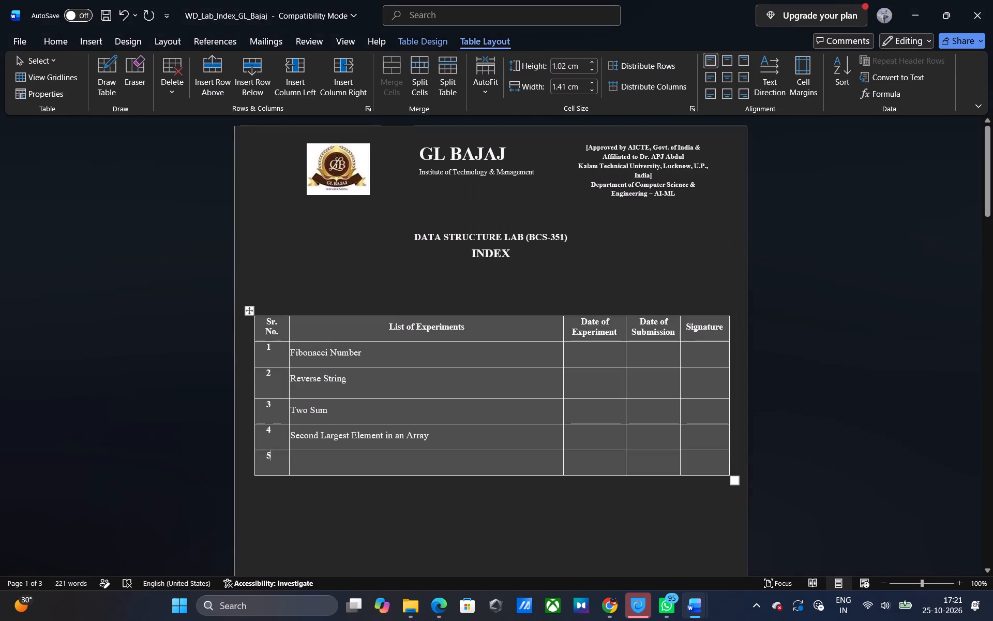
key(Tab)
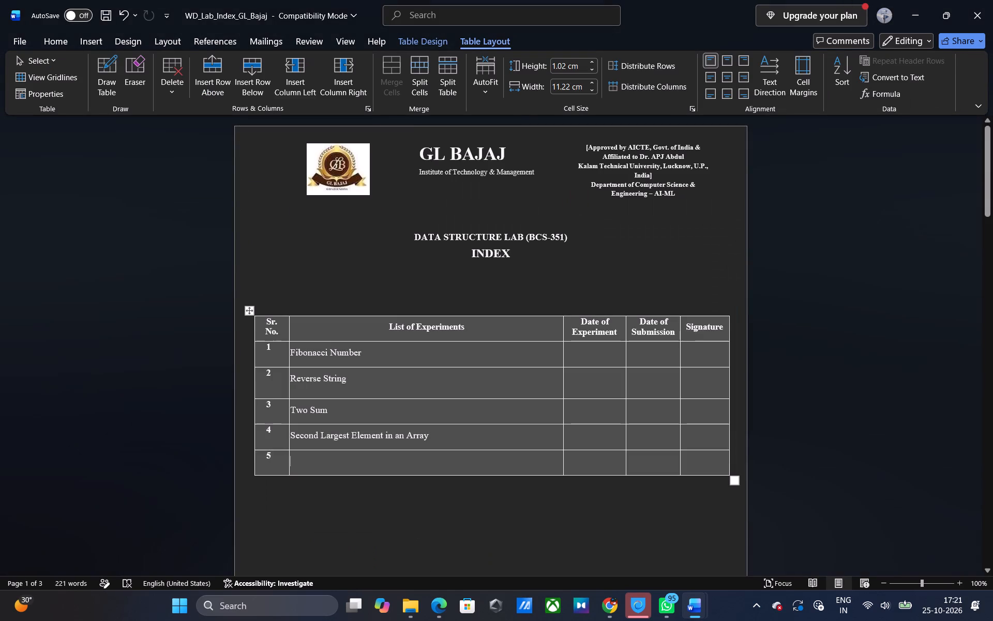
key(ctrl+v)
Add a new empty row at the end of the experiments table, below row 5.
key(Tab)
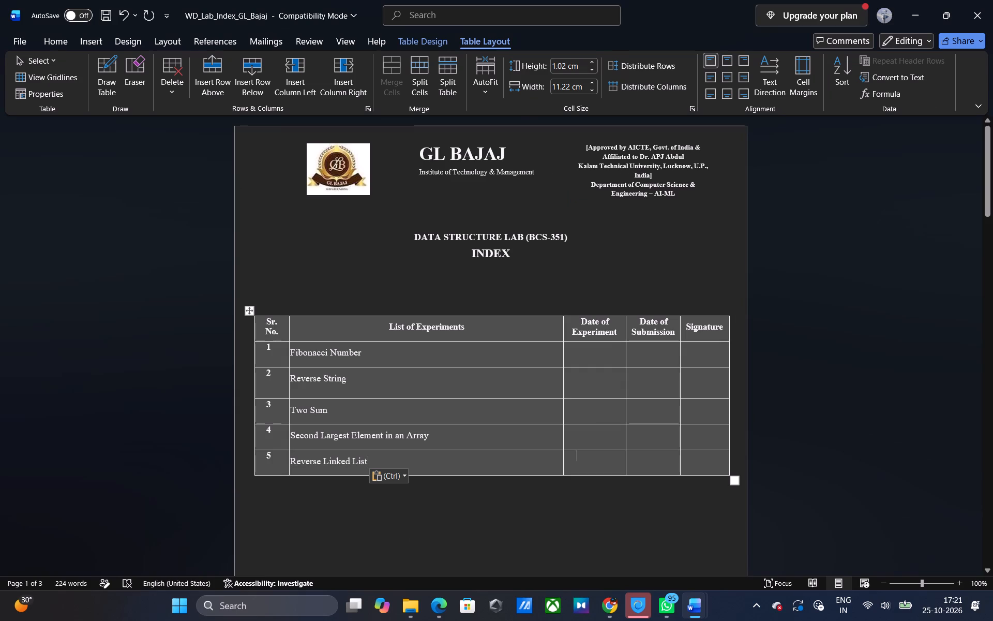
key(Tab)
key(Tab)
key(Tab)
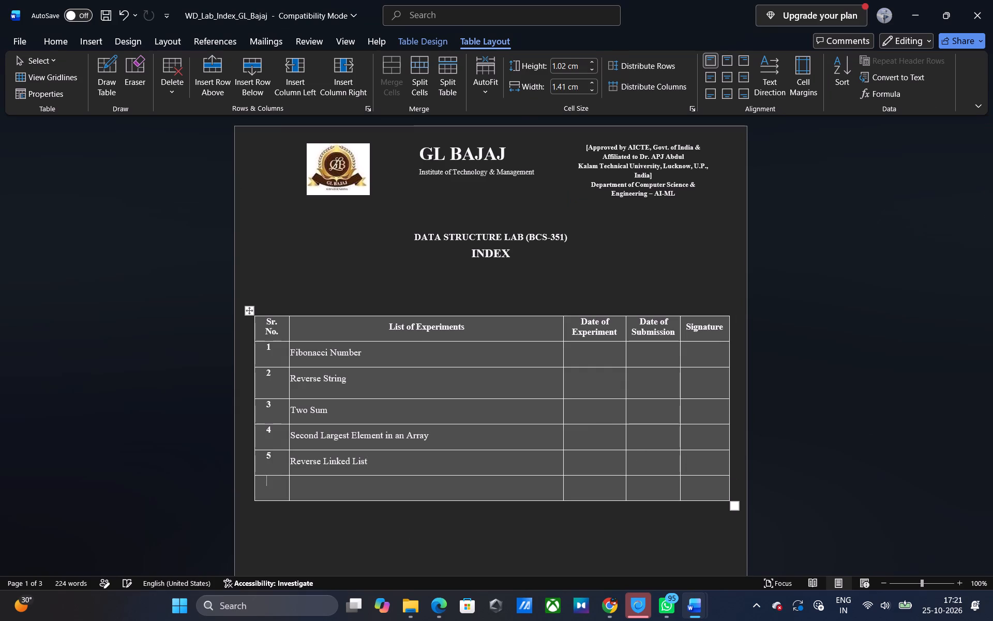
Number the new row 6 and fill its List of Experiments cell with the title "Add Two Numbers" copied from PROGRAM-6 in DS_LAB_FILE.
key(alt+Tab)
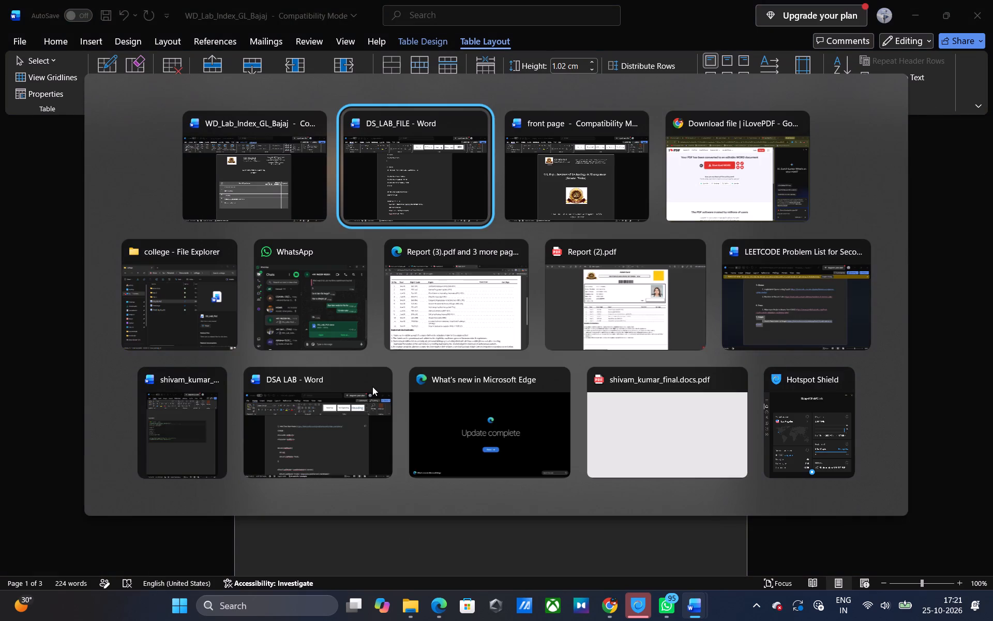
scroll(372, 387, down, 7)
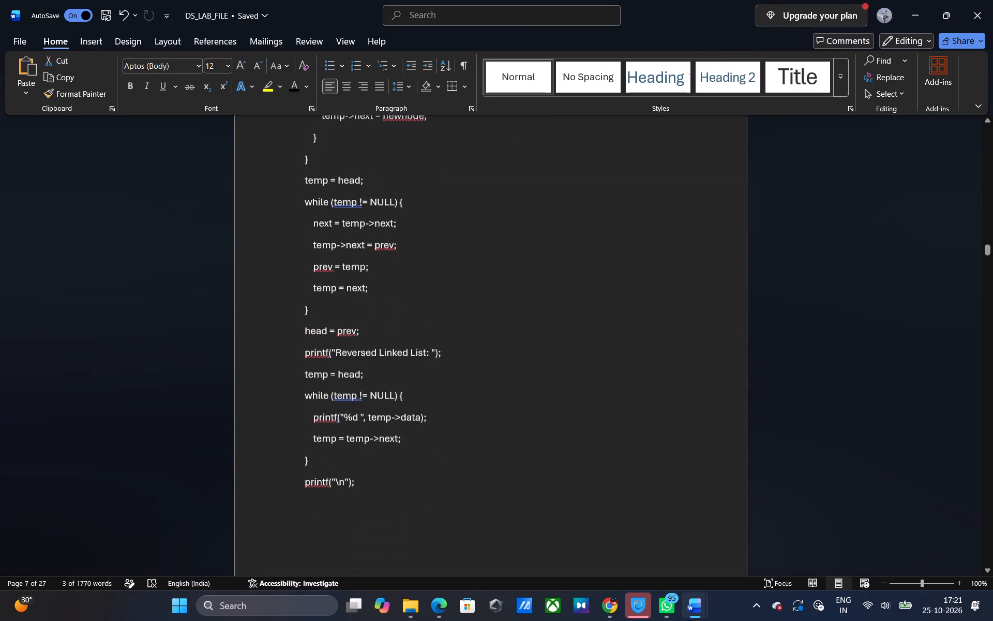
scroll(372, 387, down, 8)
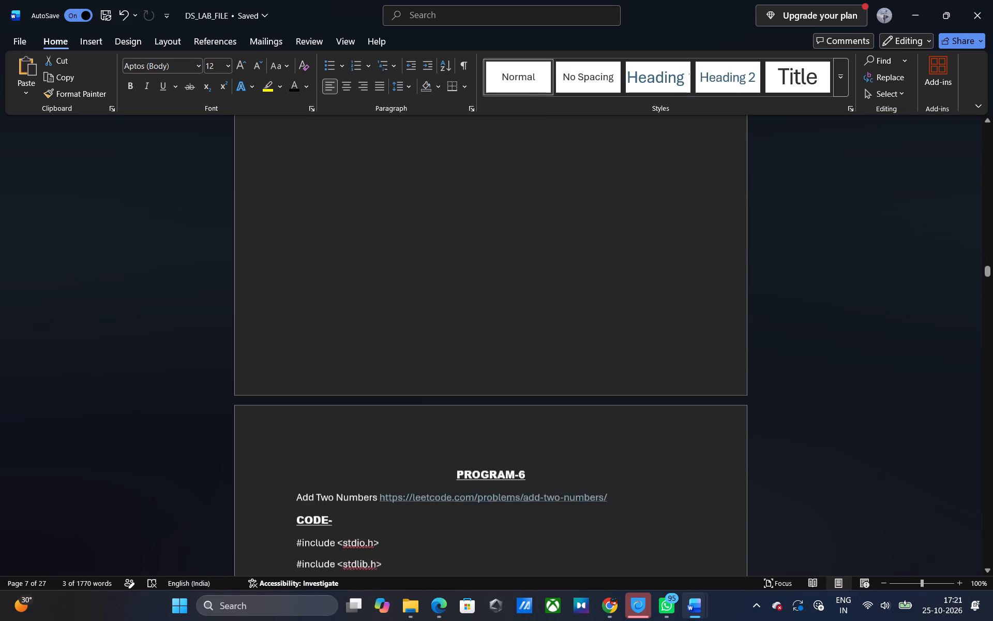
scroll(372, 387, down, 1)
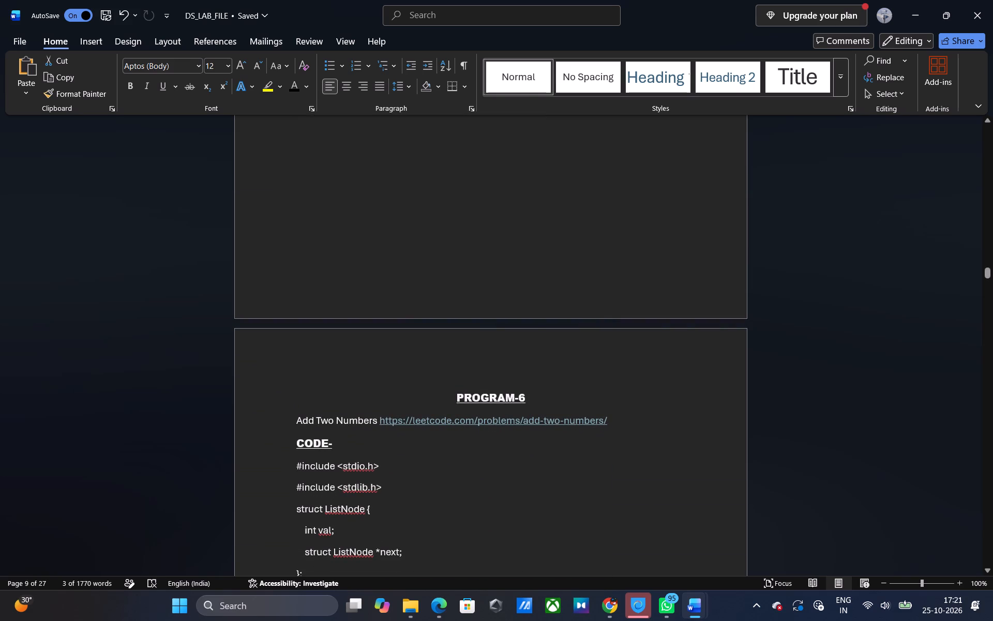
drag(296, 420, 361, 417)
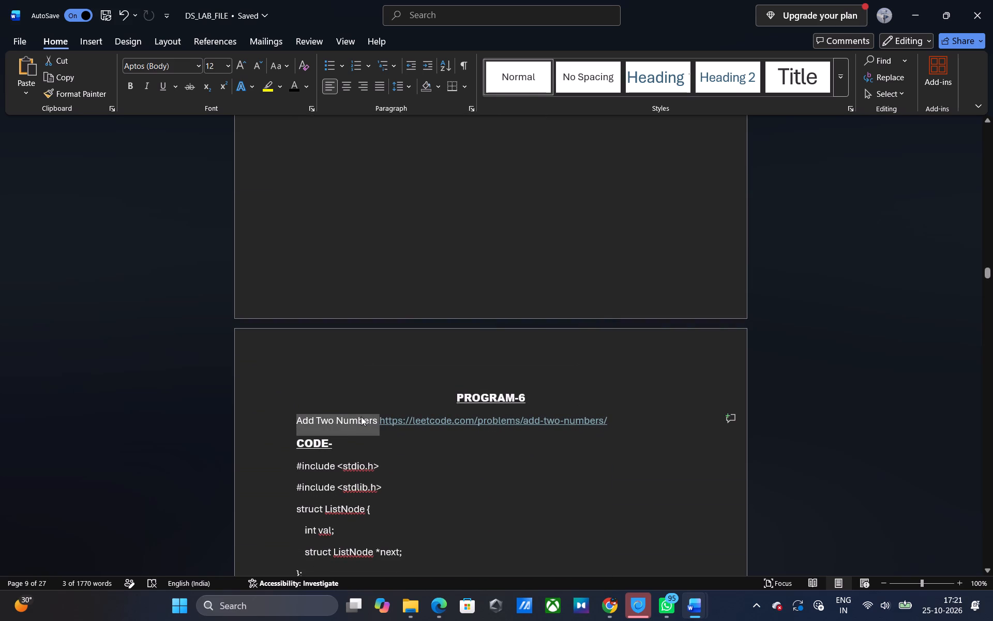
key(ctrl+c)
key(ctrl+c)
key(alt+Tab)
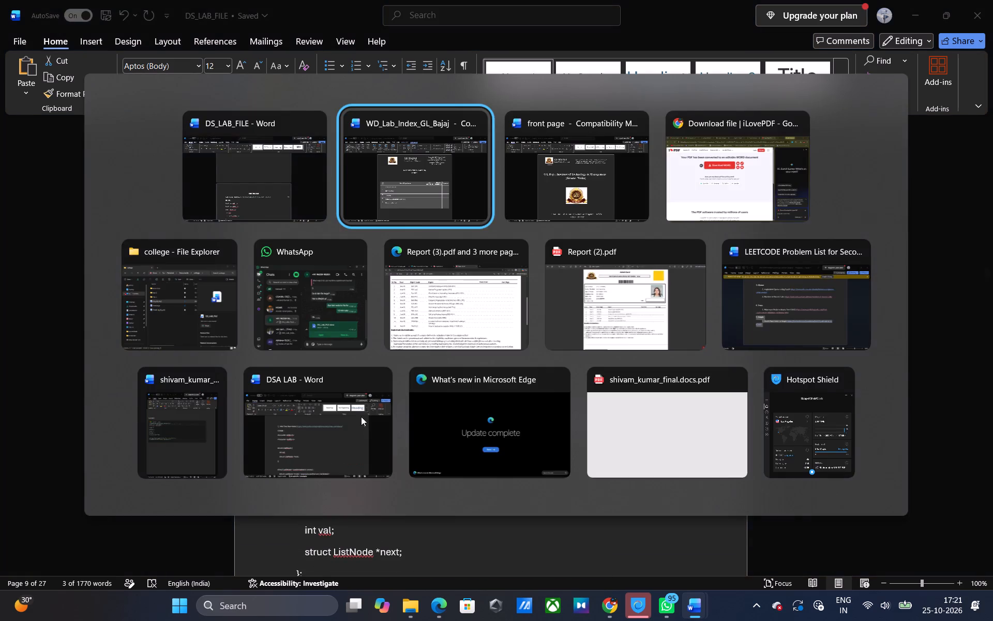
key(6)
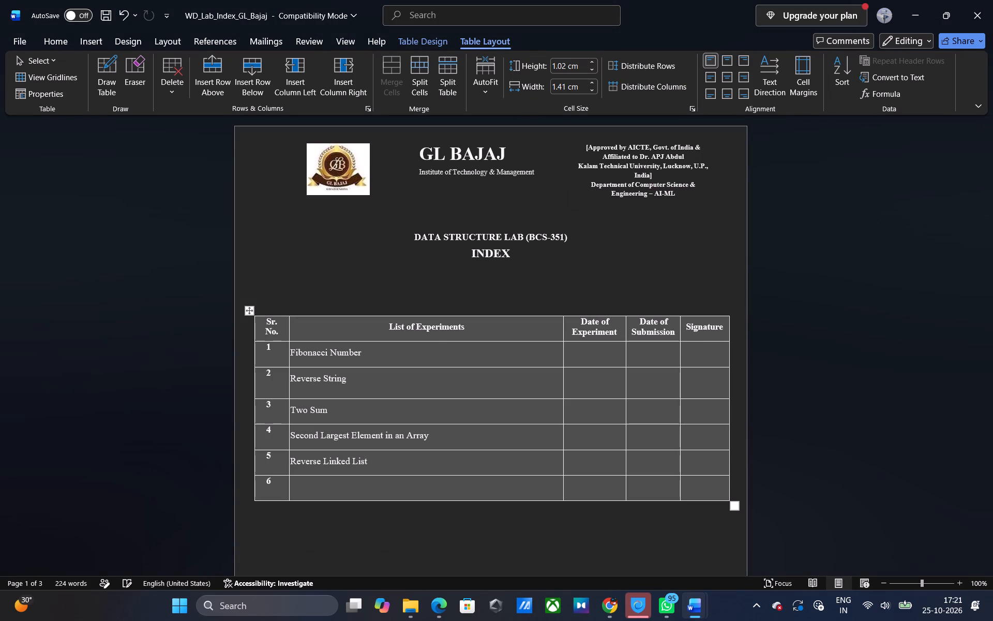
key(Tab)
key(ctrl+v)
Add a new row at the end of the experiments table with serial number 7.
key(Tab)
key(Tab)
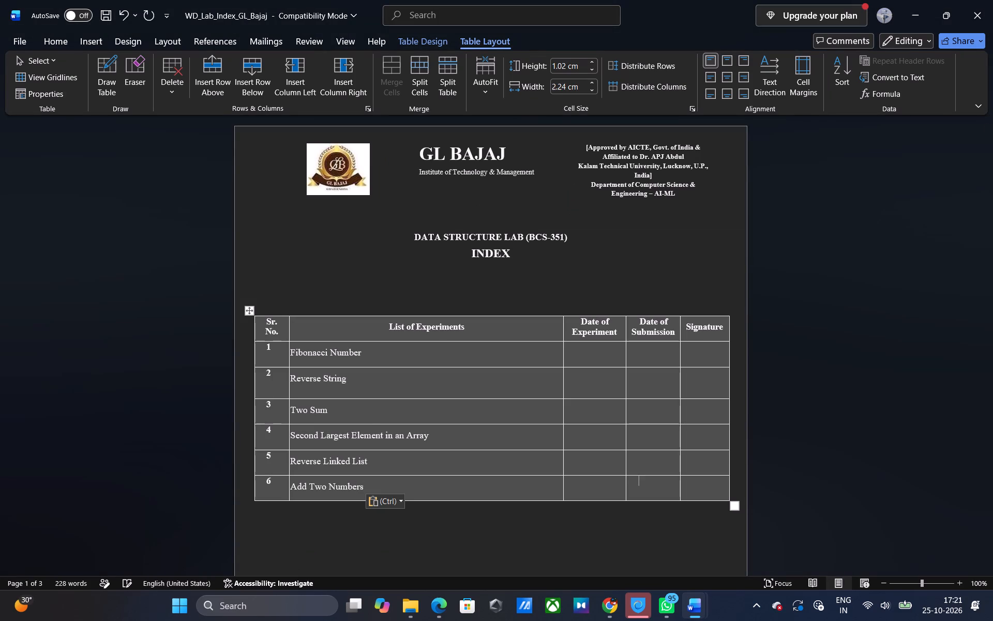
key(Tab)
key(Tab)
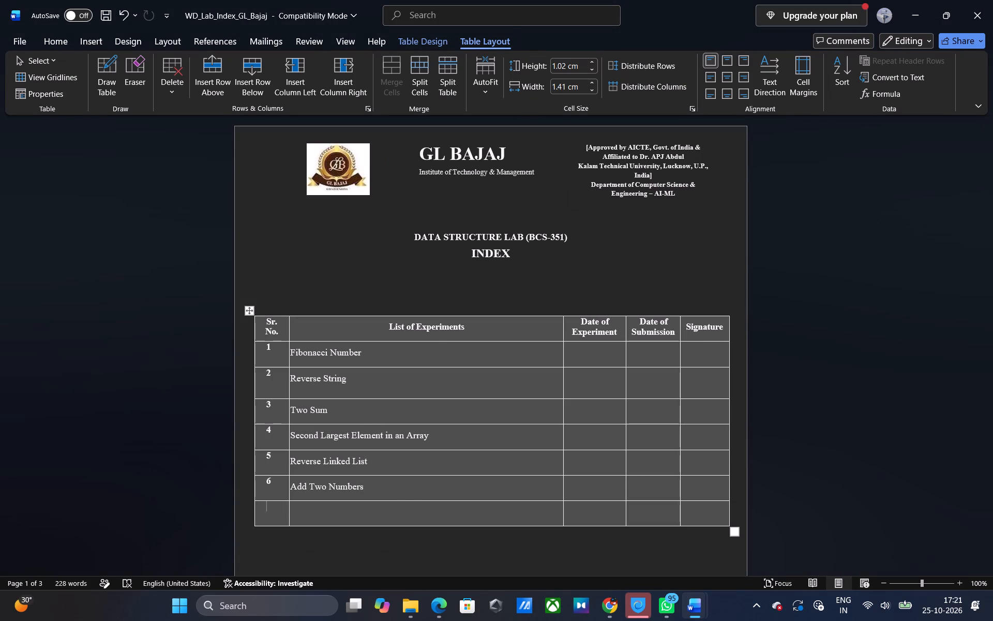
key(7)
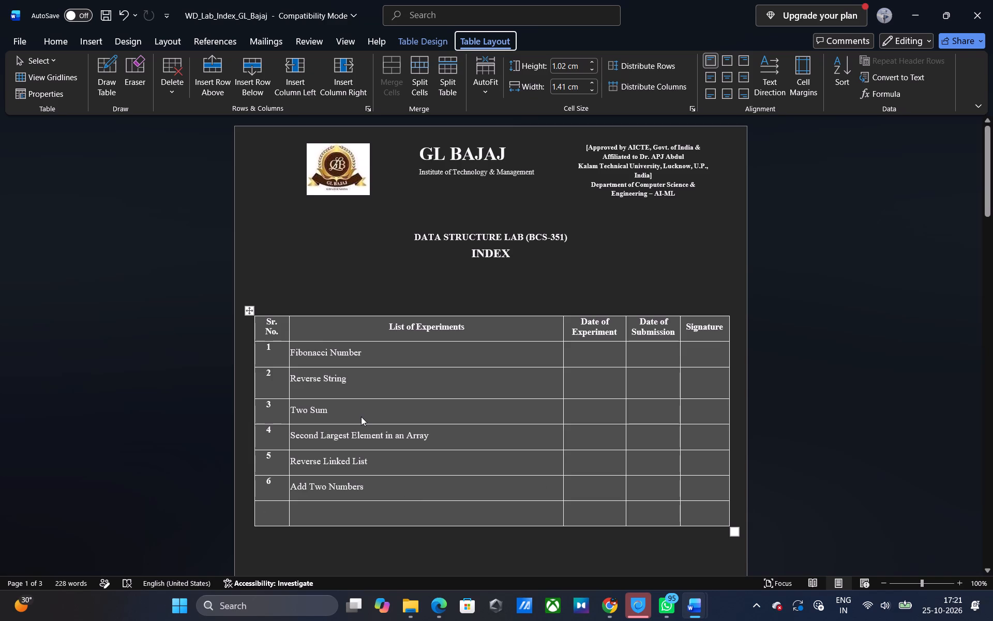
key(7)
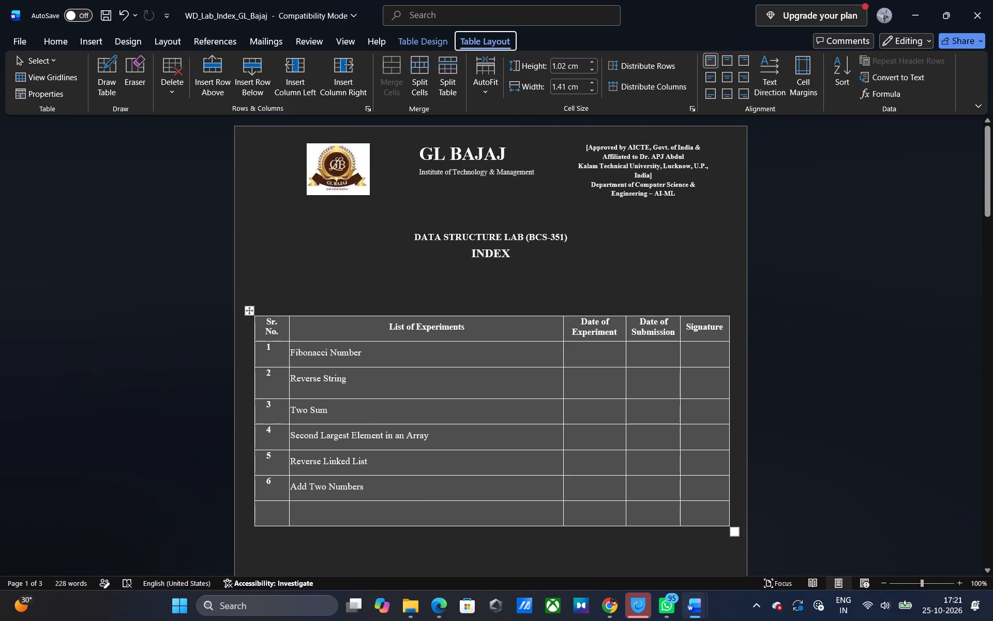
click(277, 509)
key(7)
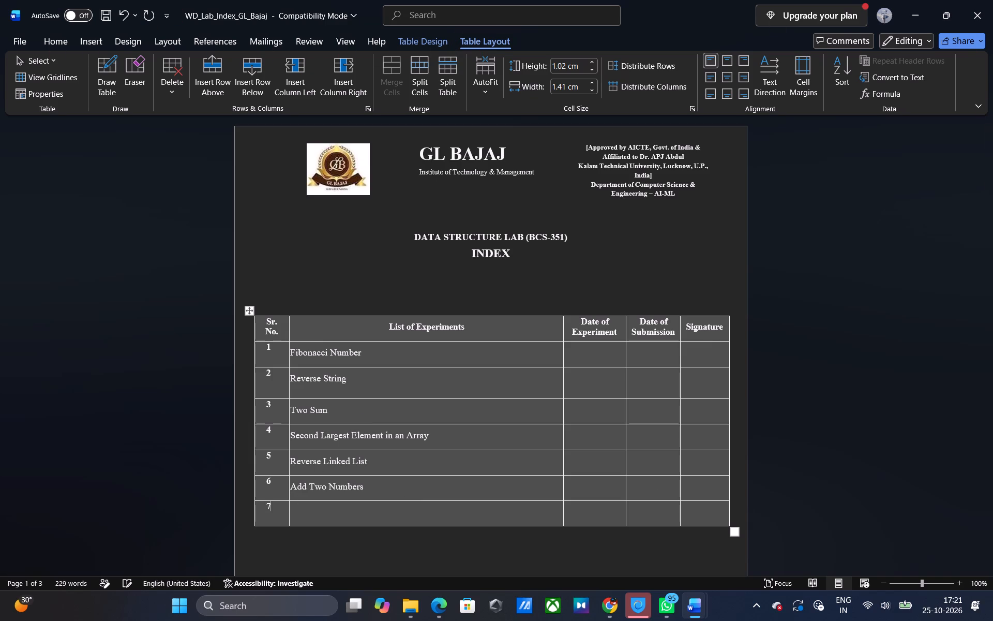
Copy the title "Valid Parentheses" from PROGRAM-7 in DS_LAB_FILE into row 7's List of Experiments cell in the index document.
key(Tab)
key(alt+Tab)
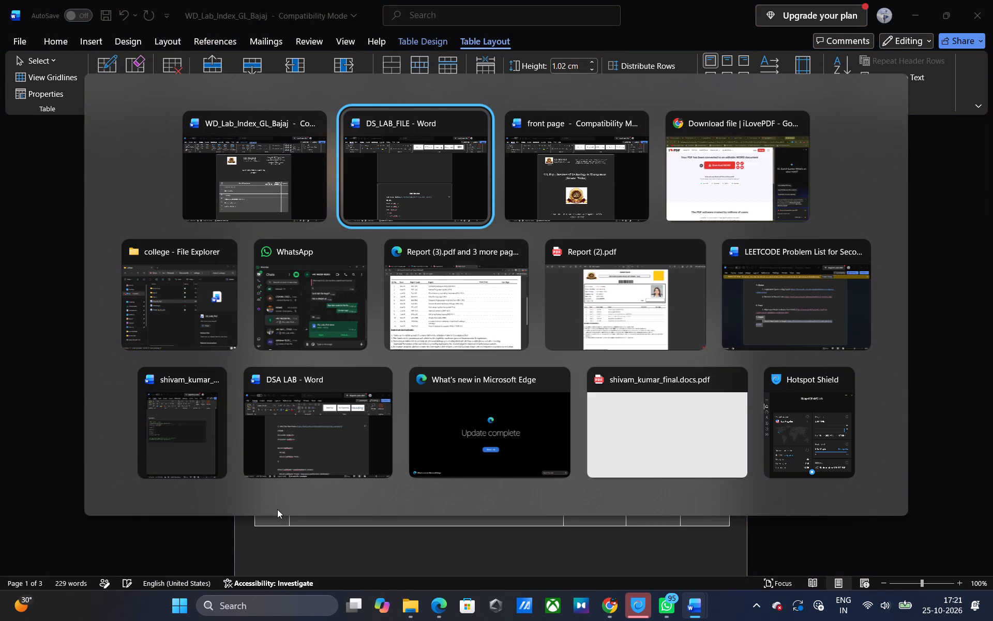
scroll(277, 509, down, 4)
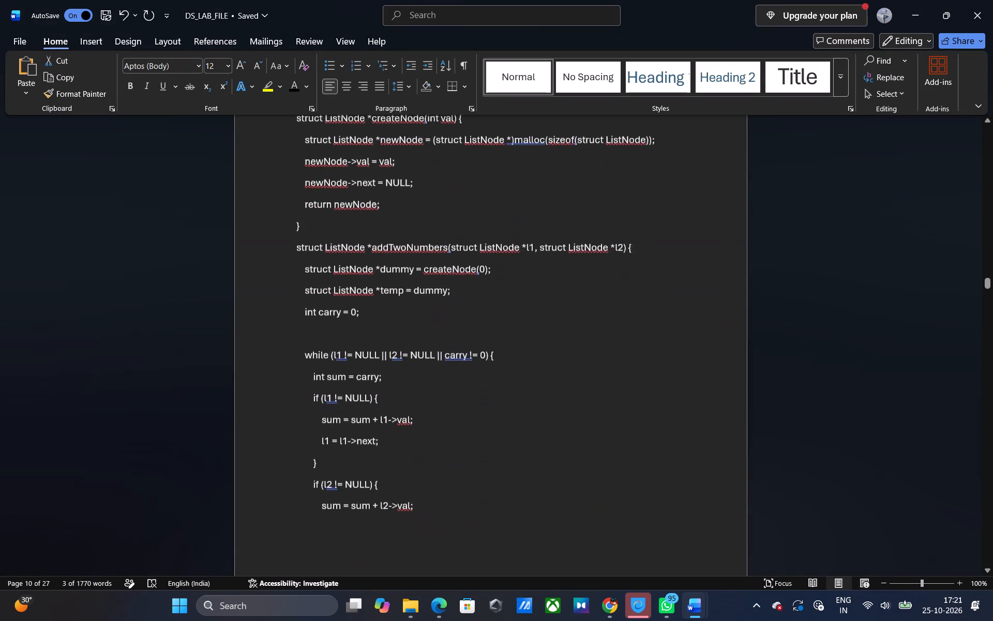
scroll(277, 509, down, 8)
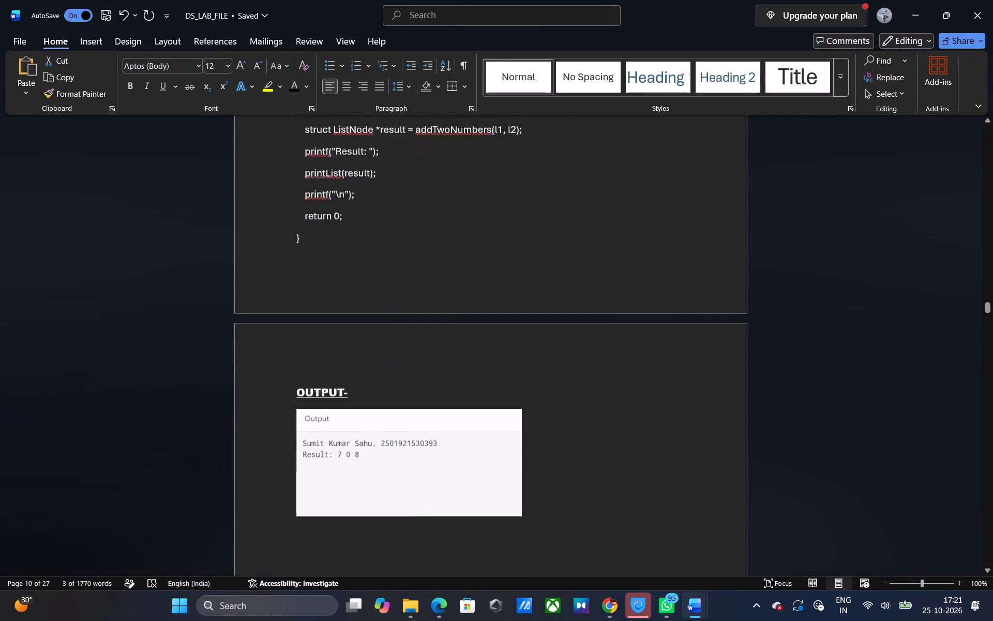
scroll(277, 509, down, 5)
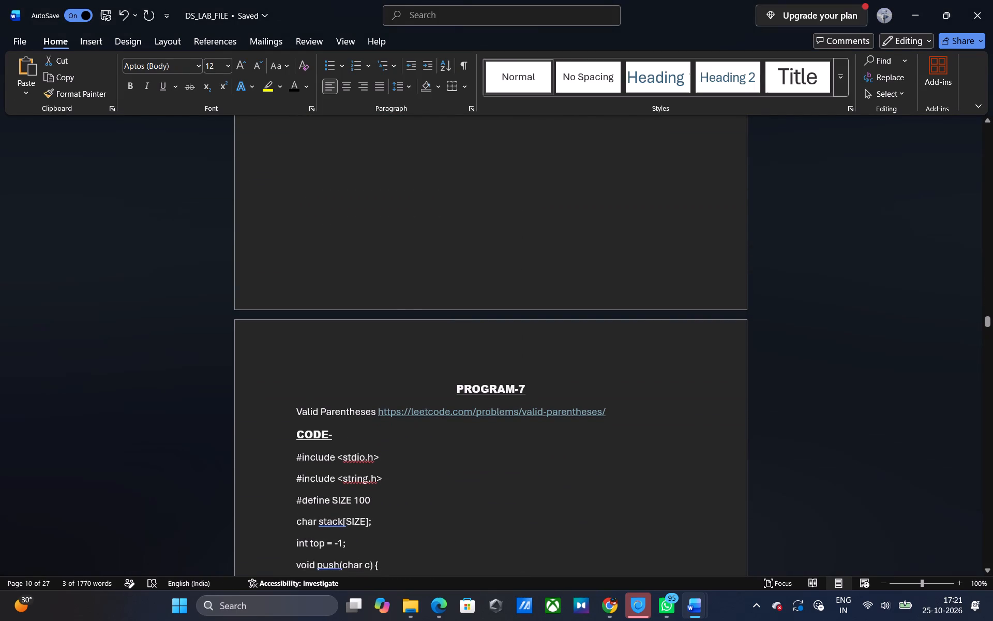
drag(294, 415, 354, 410)
key(ctrl+c)
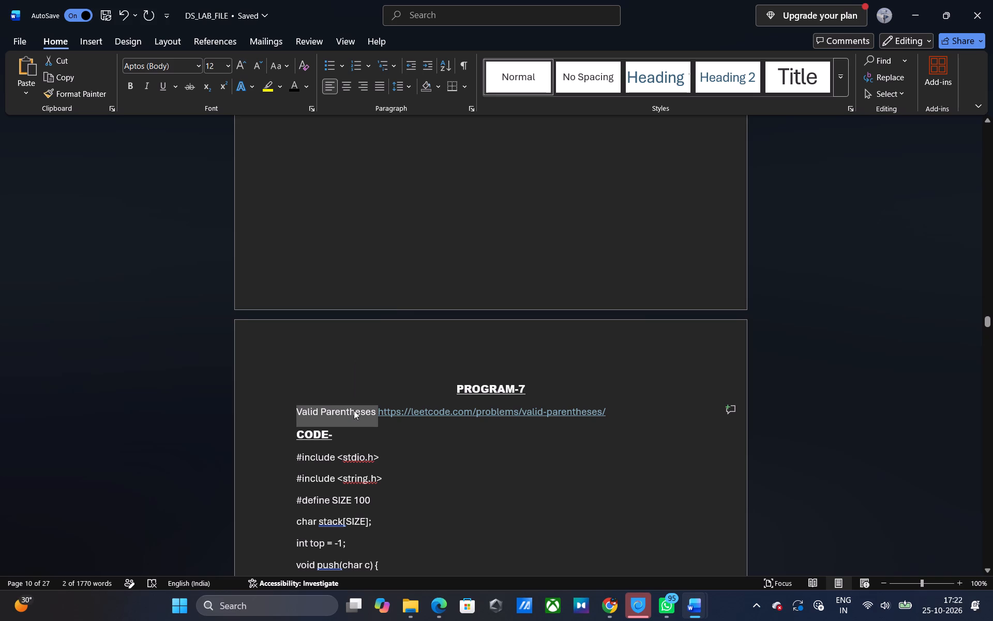
key(ctrl+c)
key(alt+Tab)
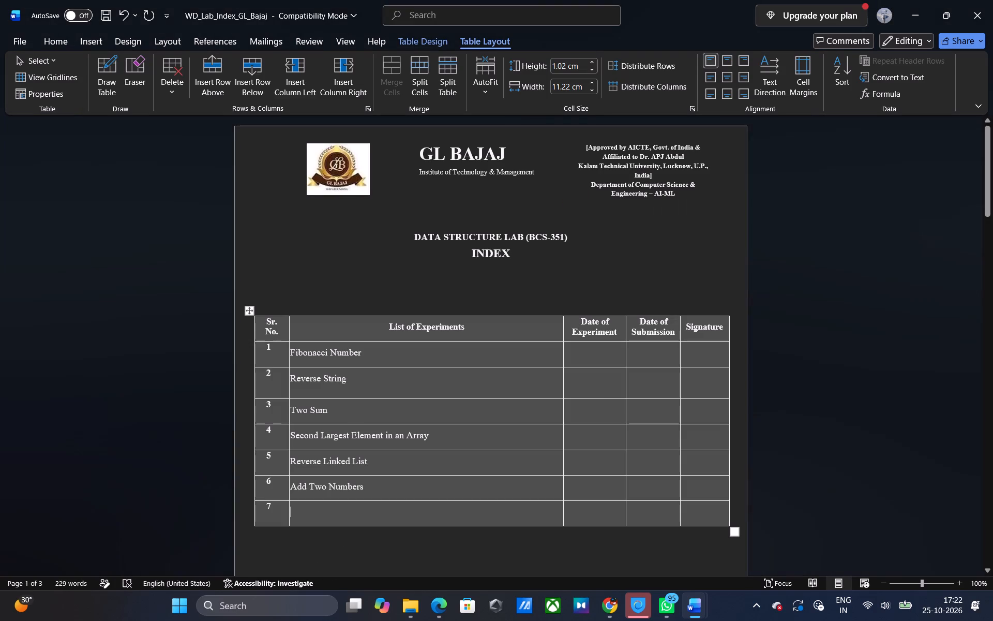
key(ctrl+v)
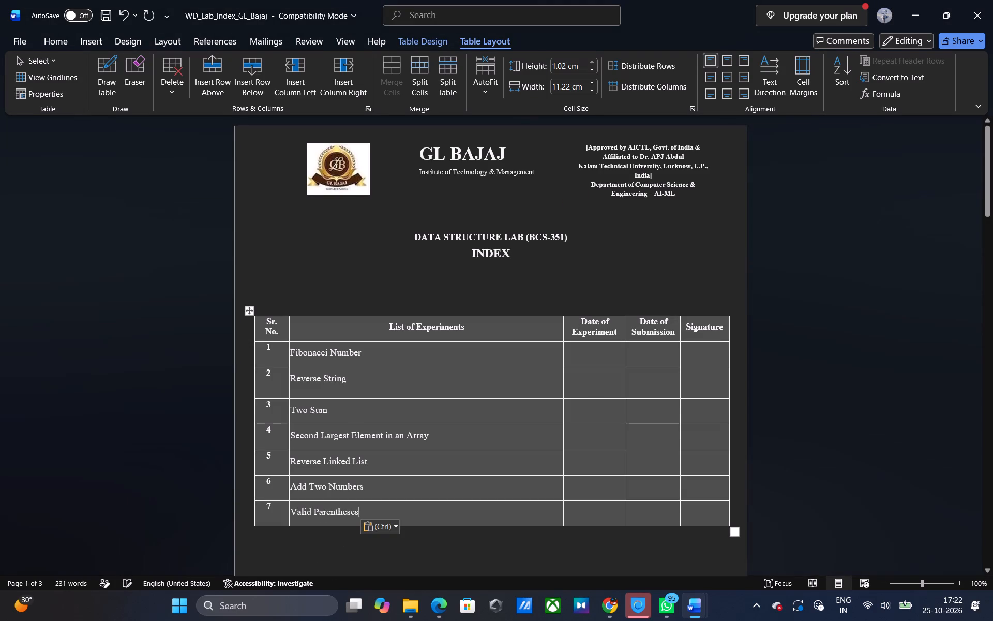
Add a new row at the end of the experiments table with serial number 8.
key(Tab)
key(Tab)
key(Tab)
key(Tab)
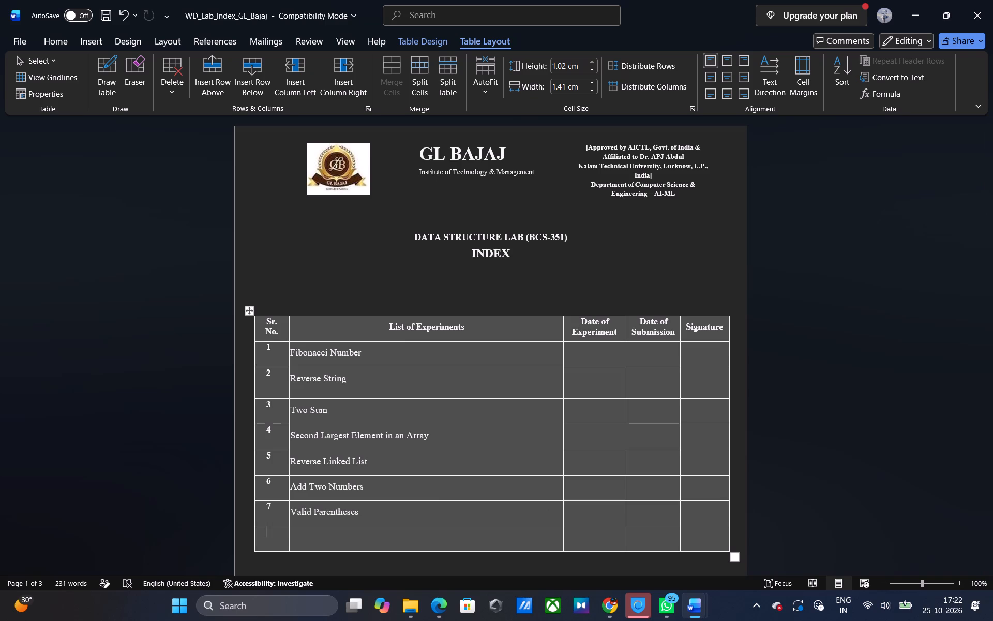
key(8)
Copy the title "Implement Stack using Queues" from PROGRAM-8 in DS_LAB_FILE into row 8's List of Experiments cell in the index document.
key(Tab)
key(alt+Tab)
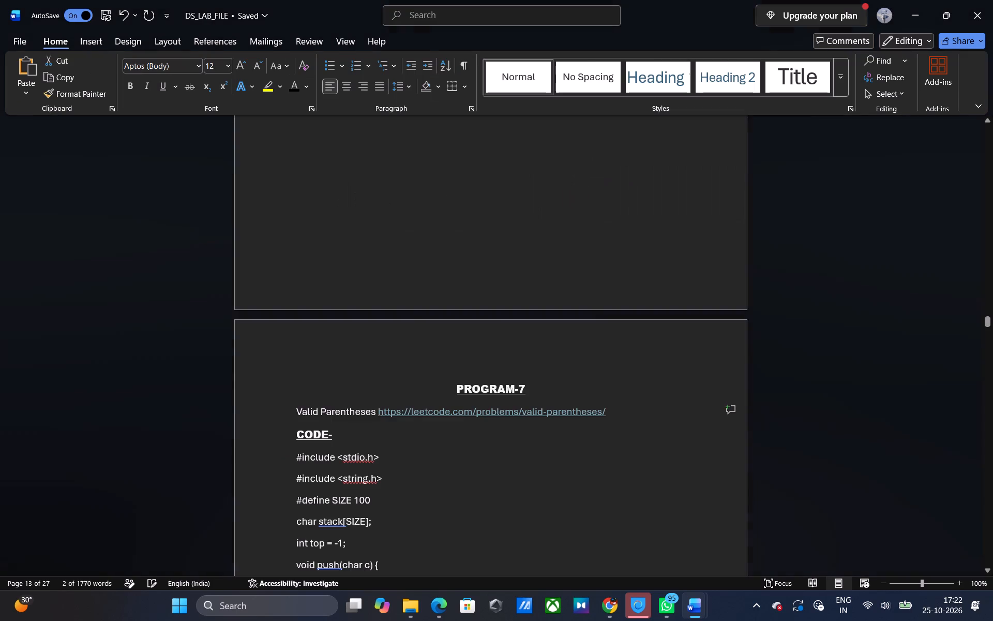
scroll(320, 511, down, 8)
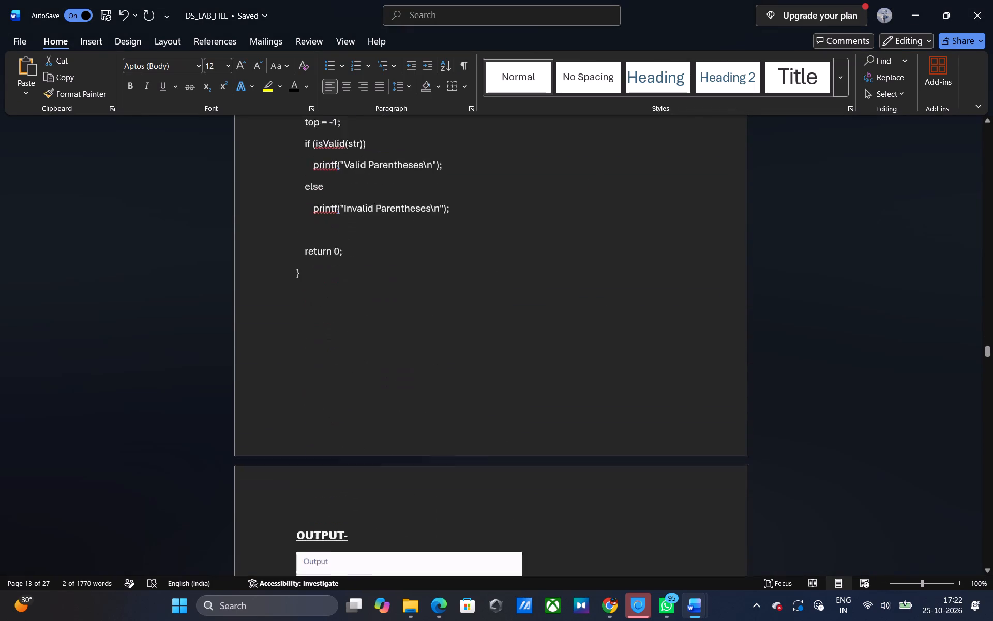
scroll(320, 511, down, 8)
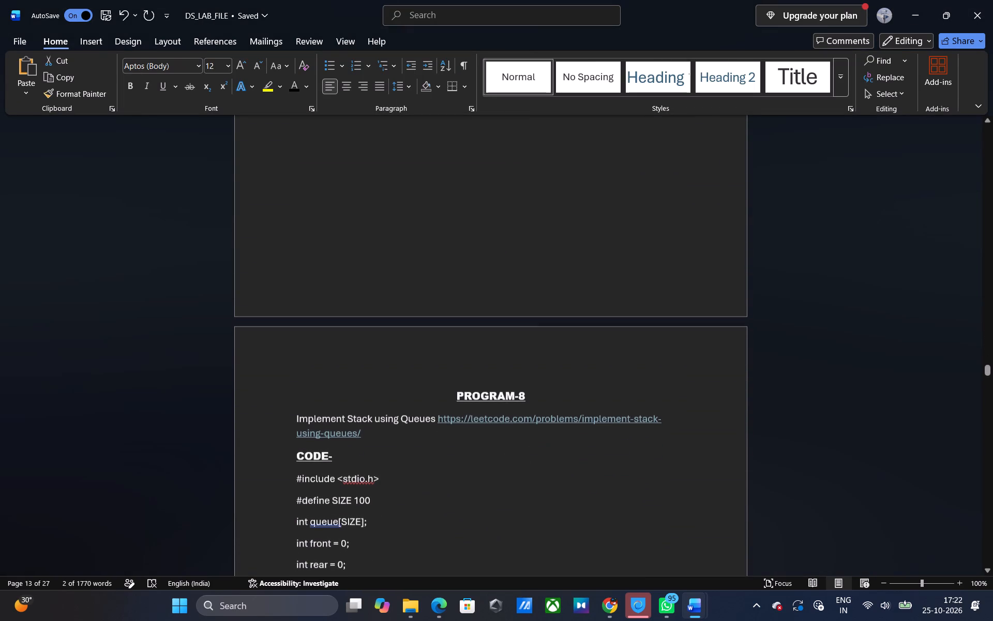
scroll(320, 511, down, 1)
drag(295, 412, 423, 420)
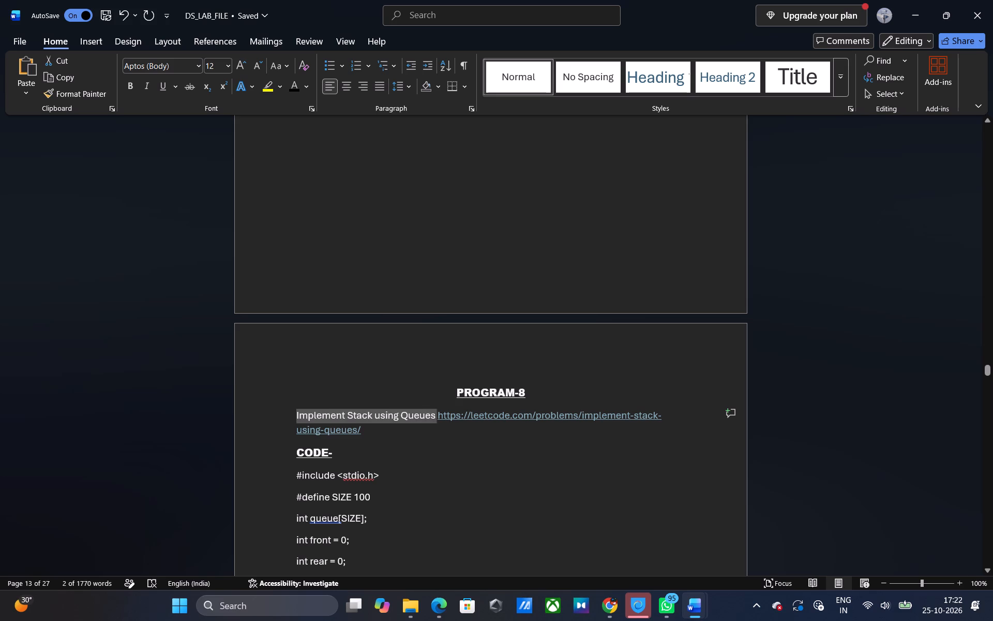
drag(423, 420, 425, 420)
key(ctrl+c)
key(ctrl+c)
key(alt+Tab)
key(ctrl+v)
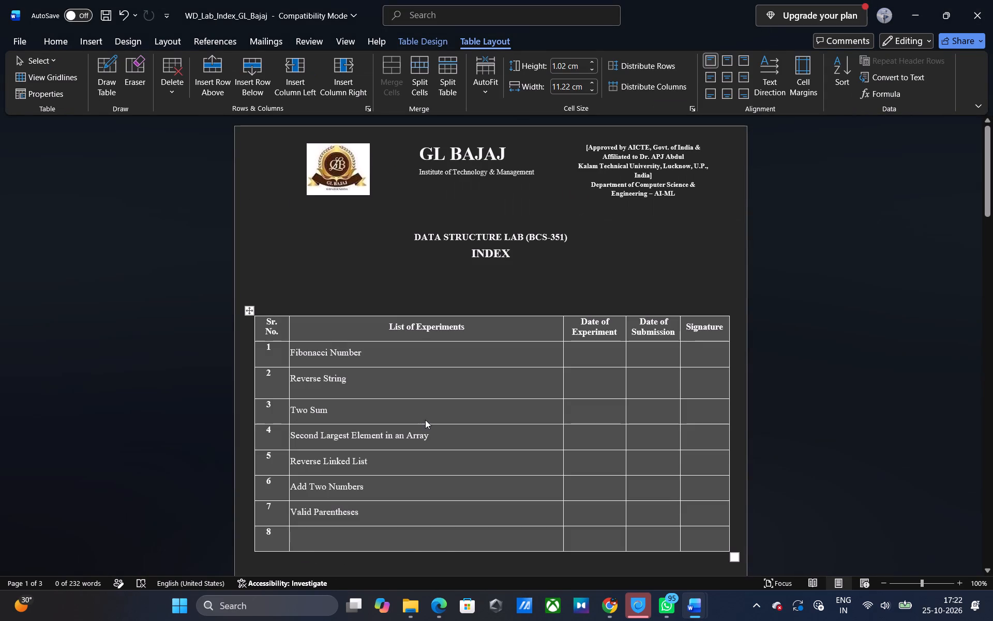
Add a new row at the end of the experiments table with serial number 9.
key(Tab)
key(Tab)
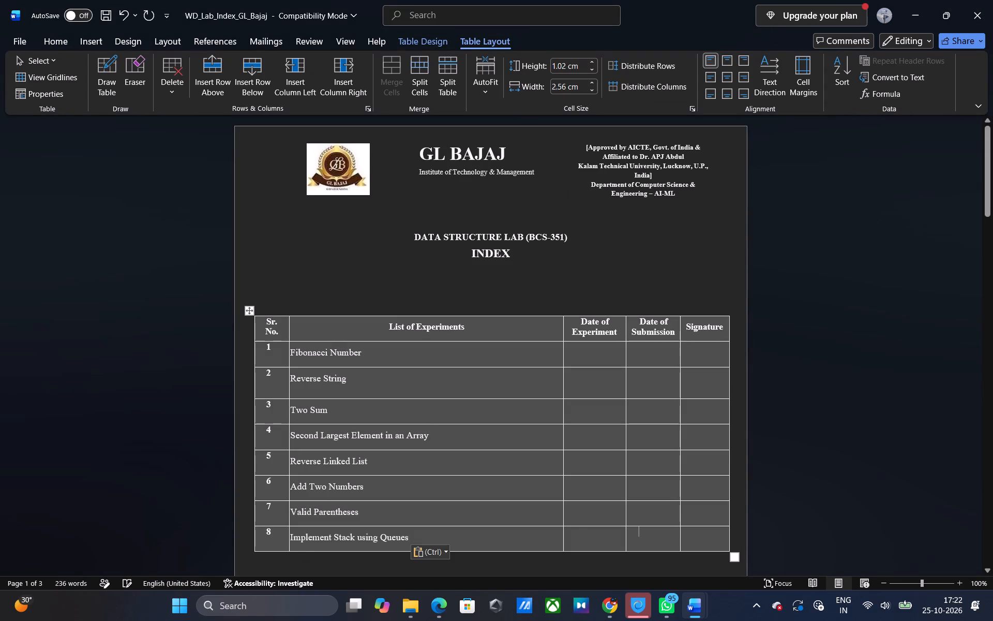
key(Tab)
key(Tab)
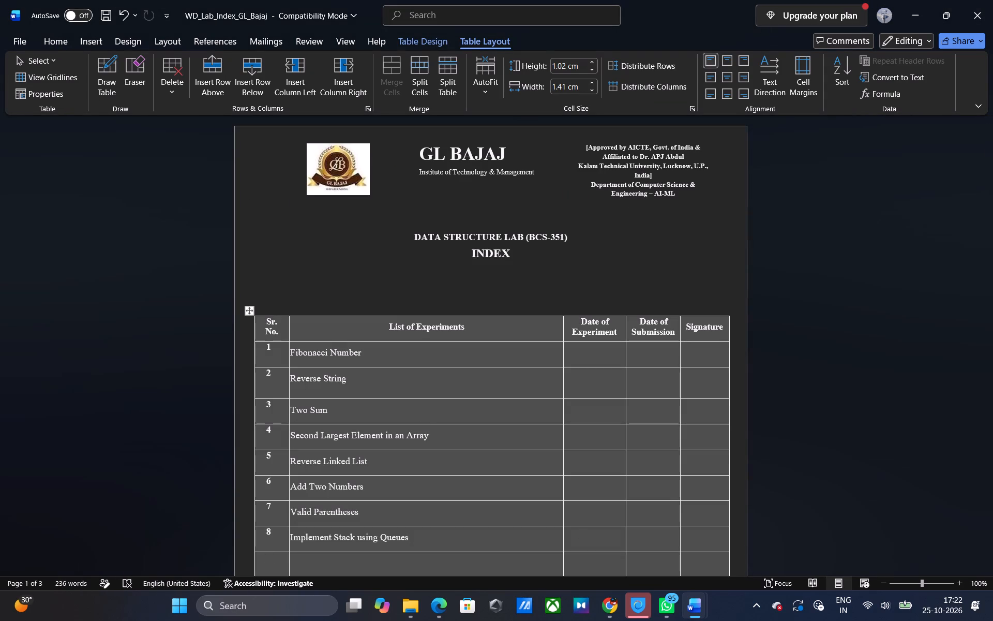
key(9)
Copy the title "Implement Queue using Stacks" from PROGRAM-9 in DS_LAB_FILE into row 9's List of Experiments cell in the index document.
key(Tab)
key(alt+Tab)
scroll(425, 420, down, 7)
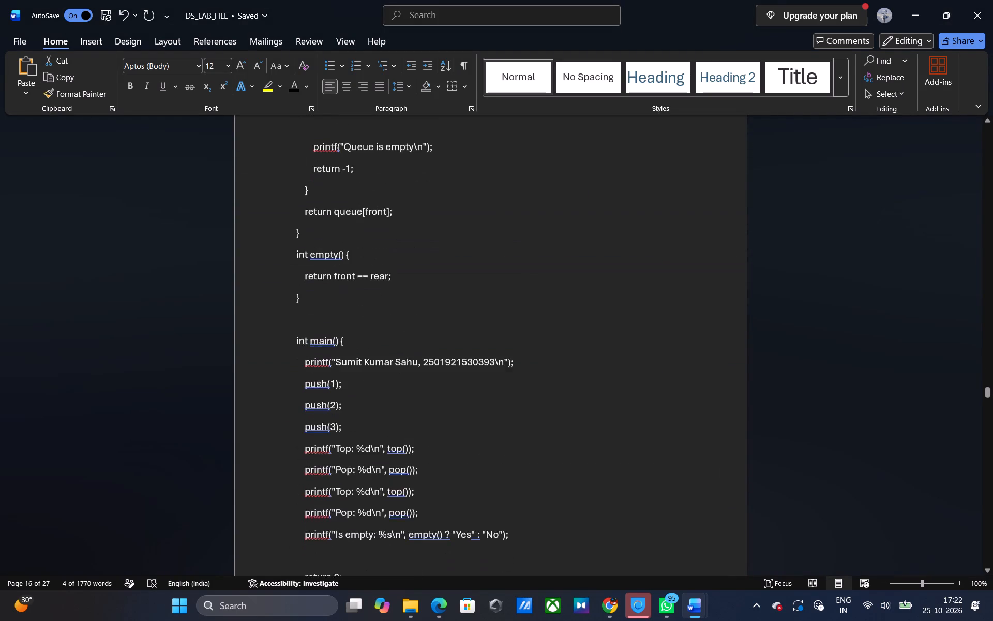
scroll(425, 420, down, 6)
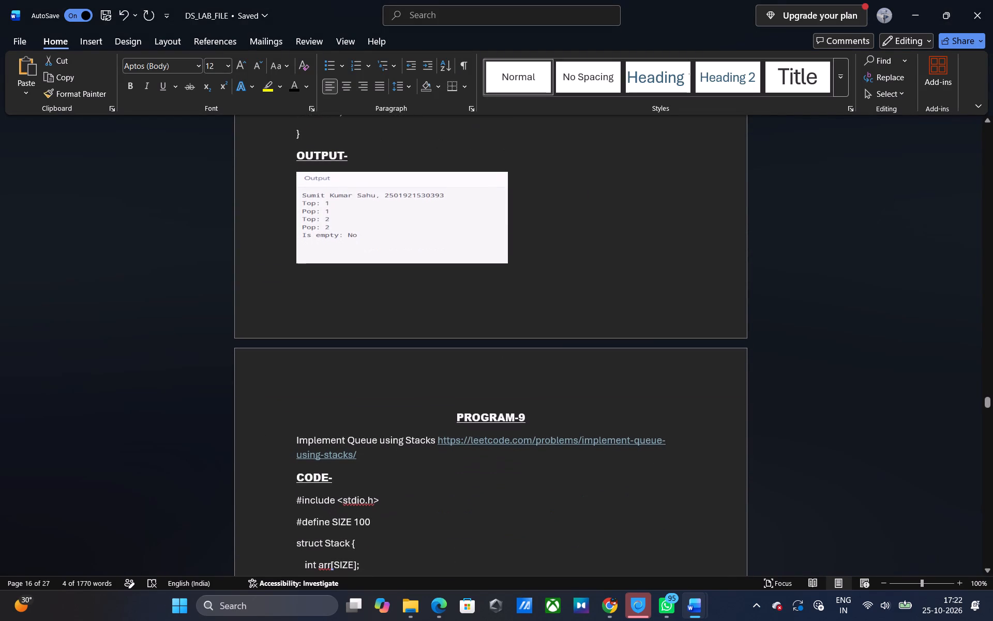
drag(294, 437, 433, 437)
key(ctrl+c)
key(alt+Tab)
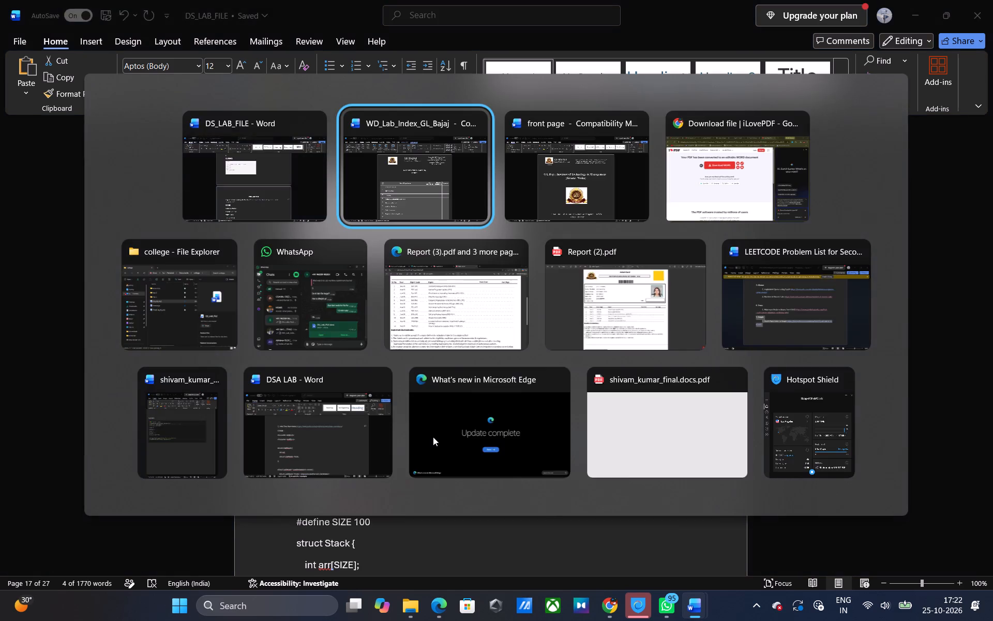
key(ctrl+v)
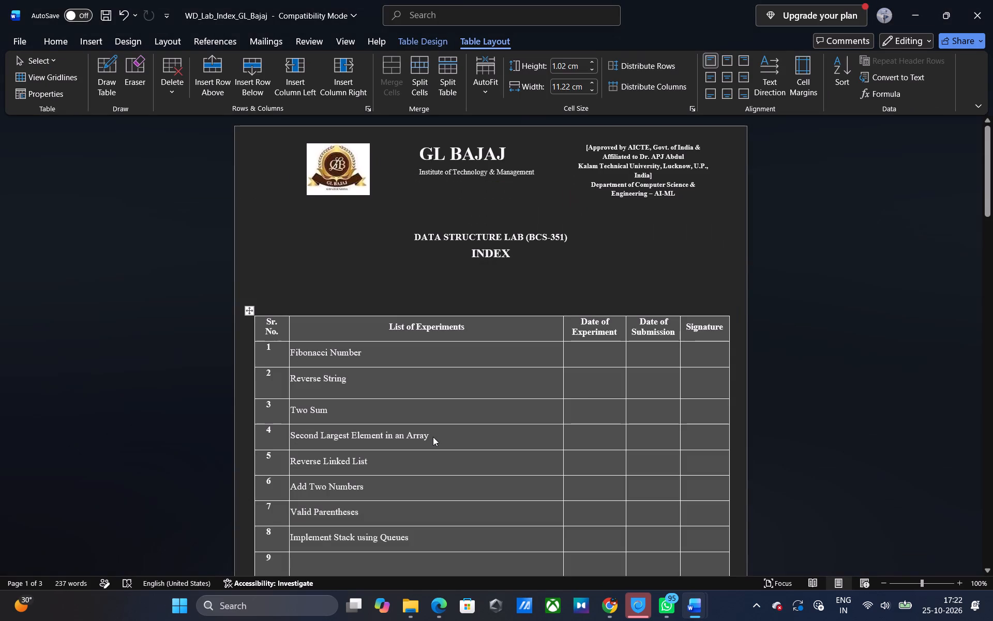
Add a new row at the end of the experiments table with serial number 10.
key(Tab)
key(Tab)
key(Tab)
key(Tab)
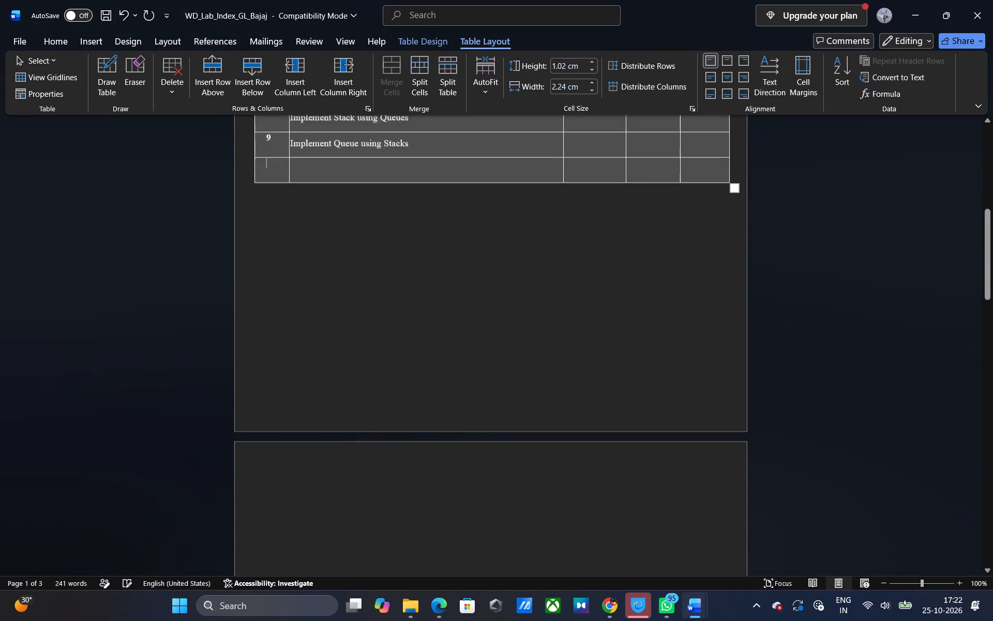
text(10)
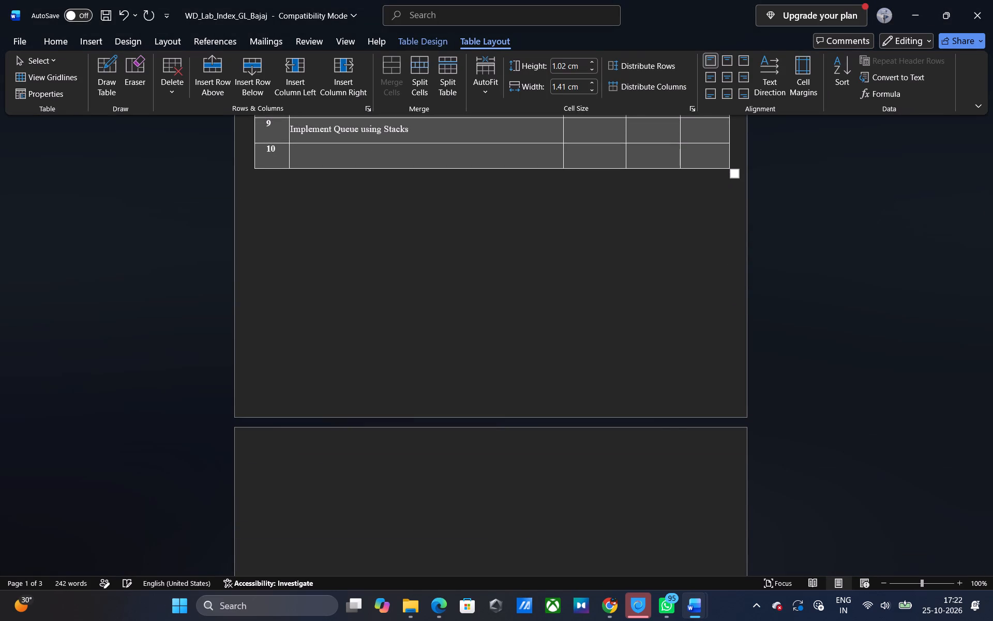
Copy the title "Number of Recent Calls" from PROGRAM-10 in DS_LAB_FILE into row 10's List of Experiments cell in the index document.
key(Tab)
key(alt+Tab)
scroll(433, 437, down, 5)
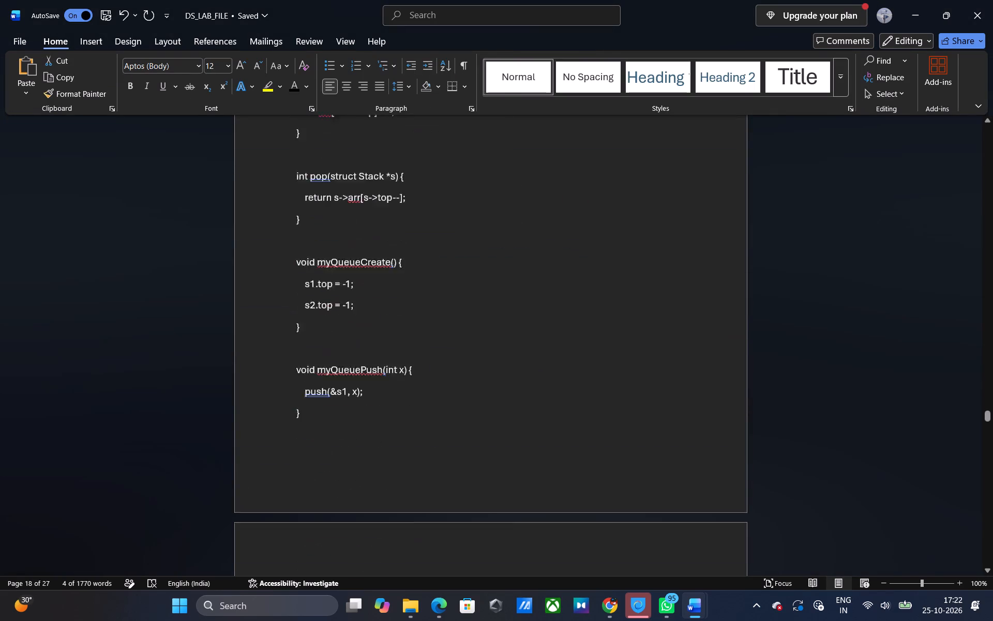
scroll(433, 437, down, 8)
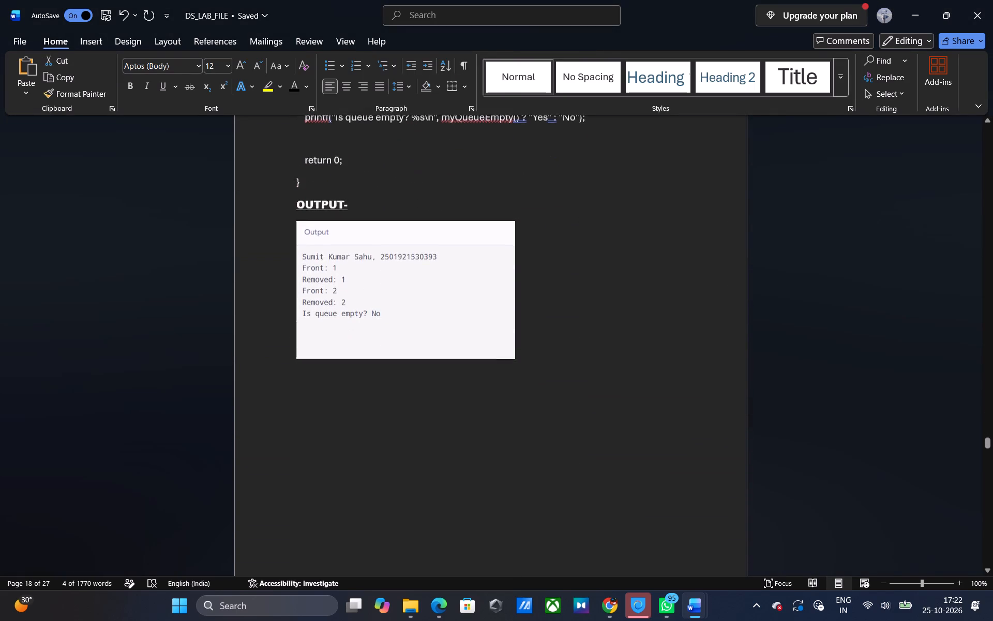
scroll(433, 437, down, 5)
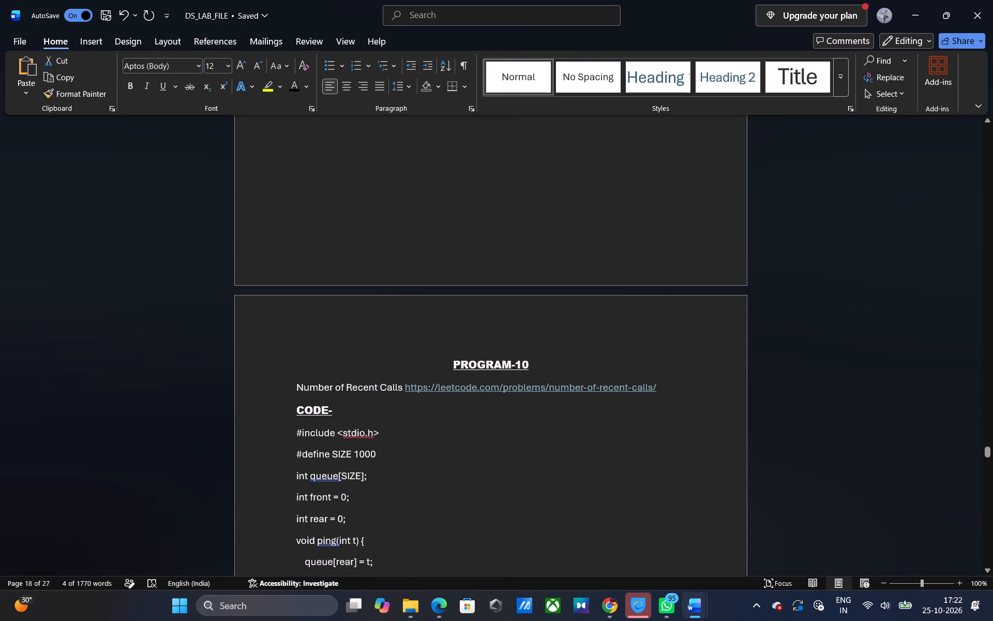
drag(295, 384, 389, 384)
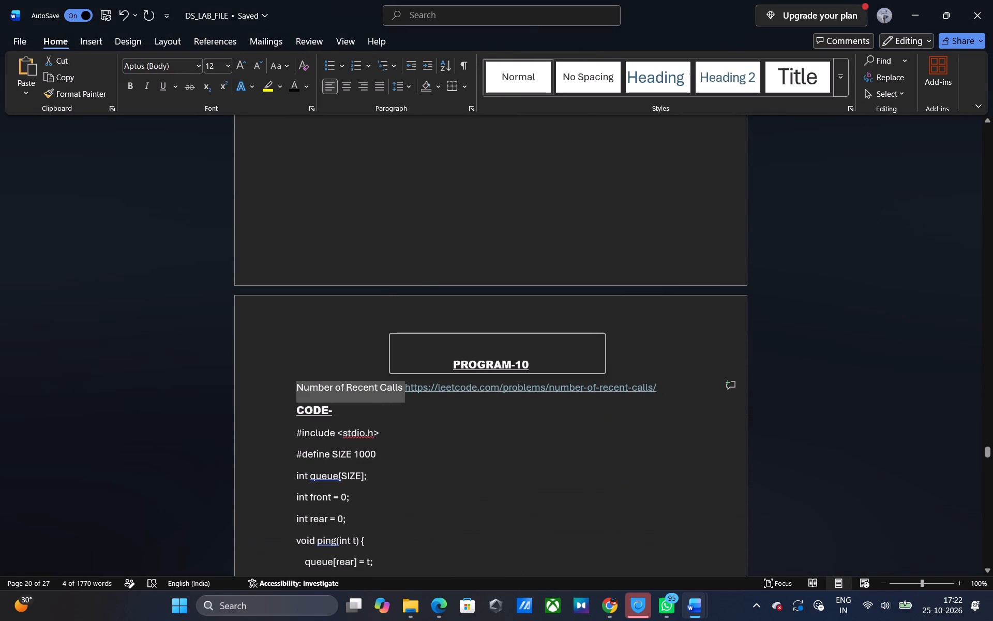
key(ctrl+c)
key(ctrl+c)
key(alt+Tab)
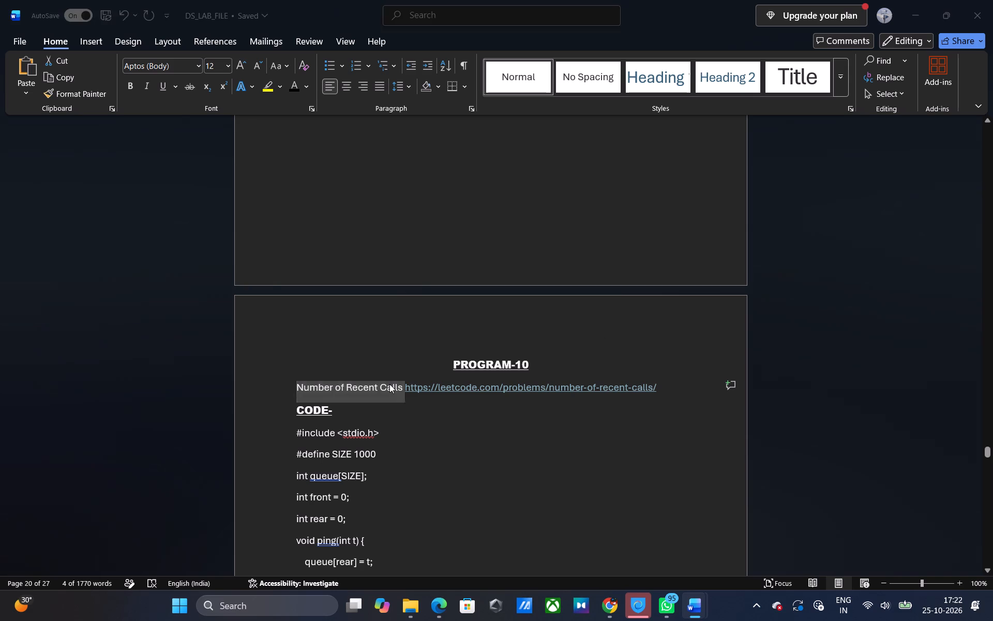
key(ctrl+v)
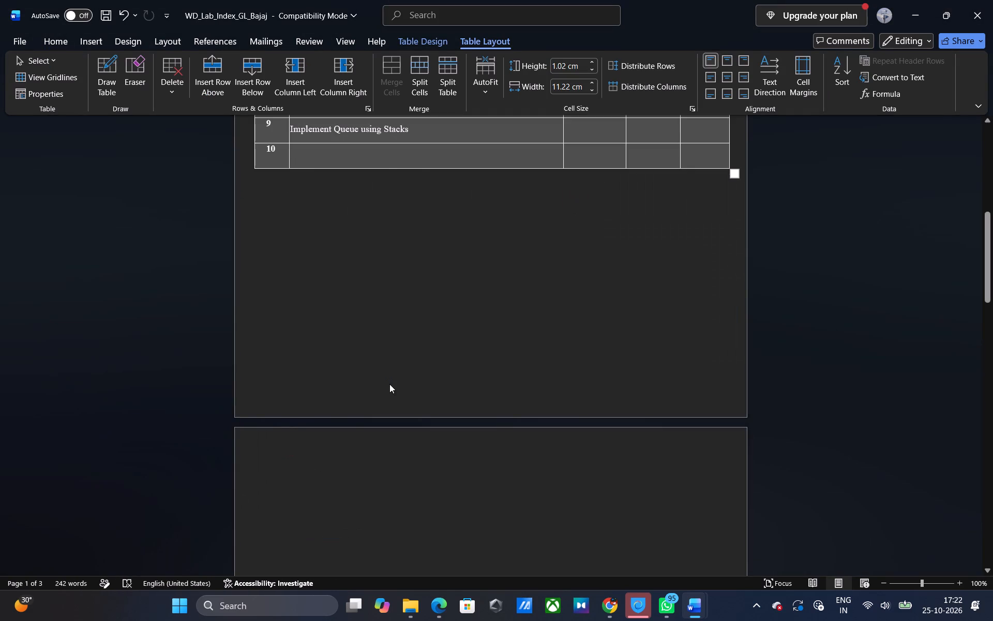
Add a new row at the end of the experiments table with serial number 11.
key(Tab)
key(Tab)
key(Tab)
key(Tab)
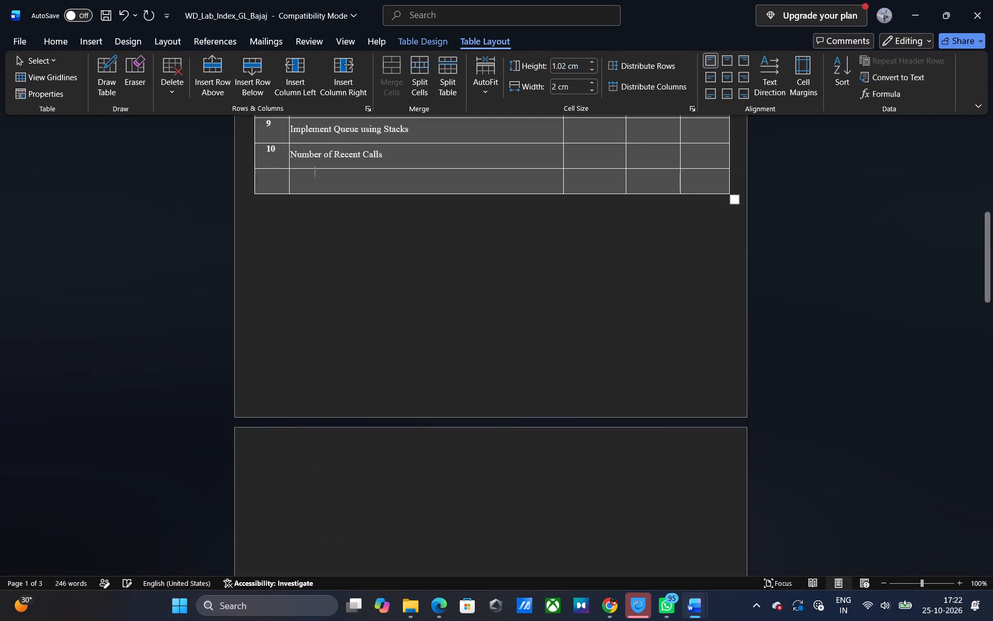
text(11)
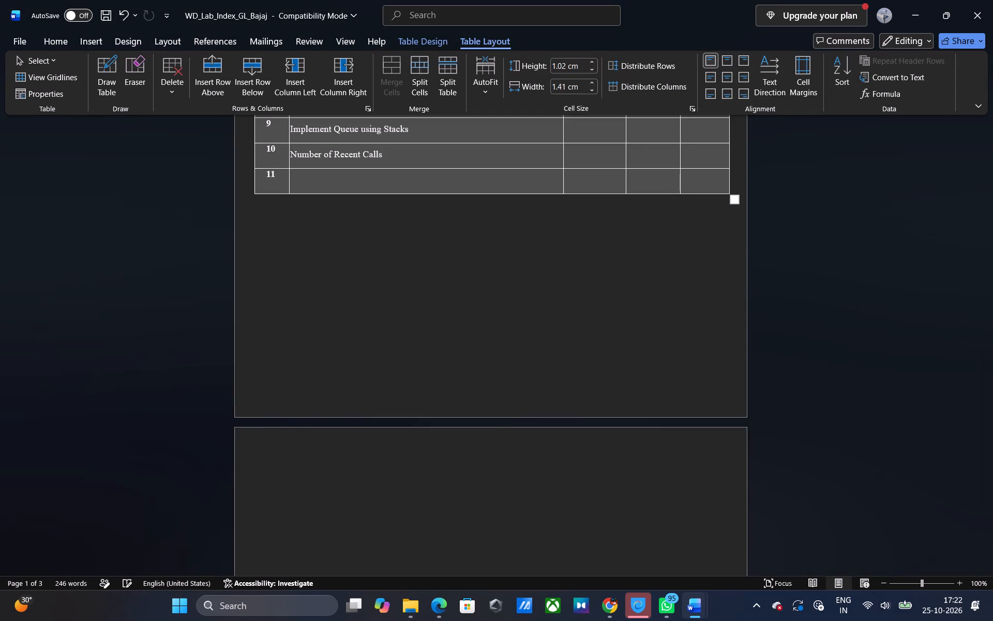
Copy "Maximum Node in Binary Tree", without "(GFG)", from PROGRAM-11 in DS_LAB_FILE into row 11's List of Experiments cell in the index document.
key(Tab)
key(alt+Tab)
scroll(389, 384, down, 3)
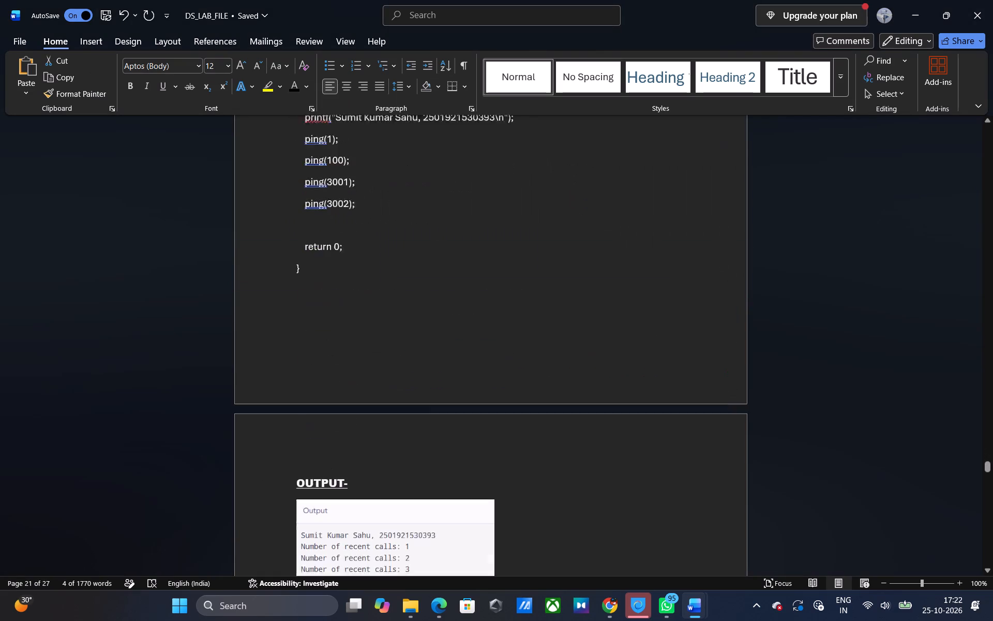
scroll(389, 384, down, 8)
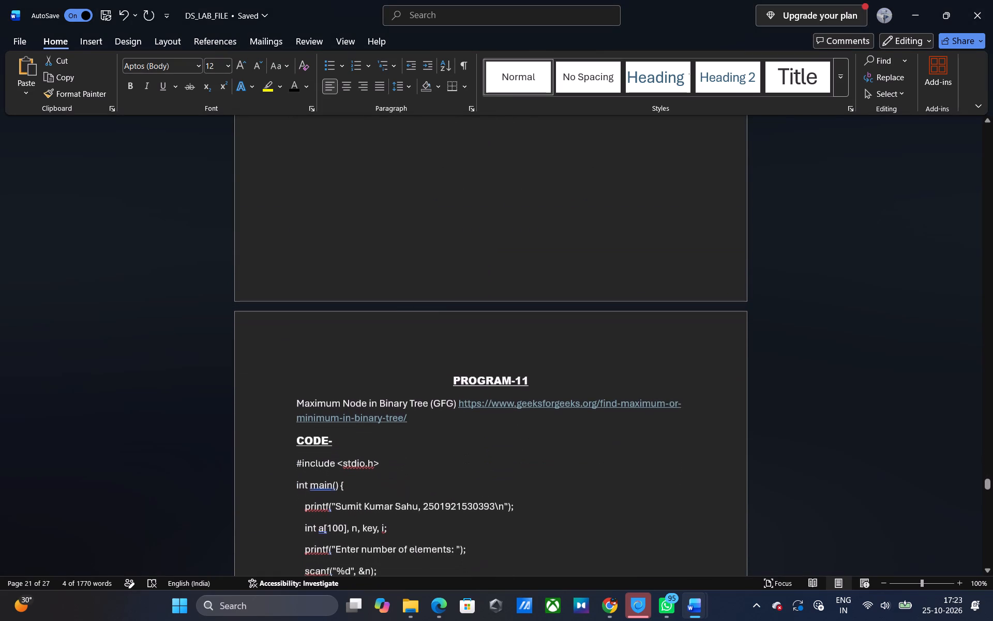
drag(299, 397, 419, 407)
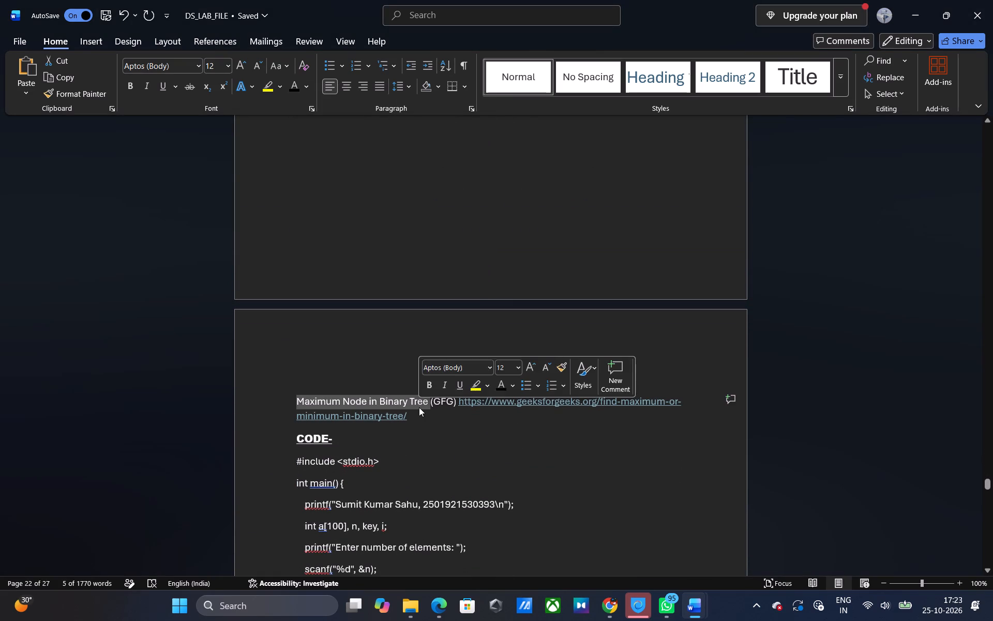
key(ctrl+c)
key(ctrl+c)
key(alt+Tab)
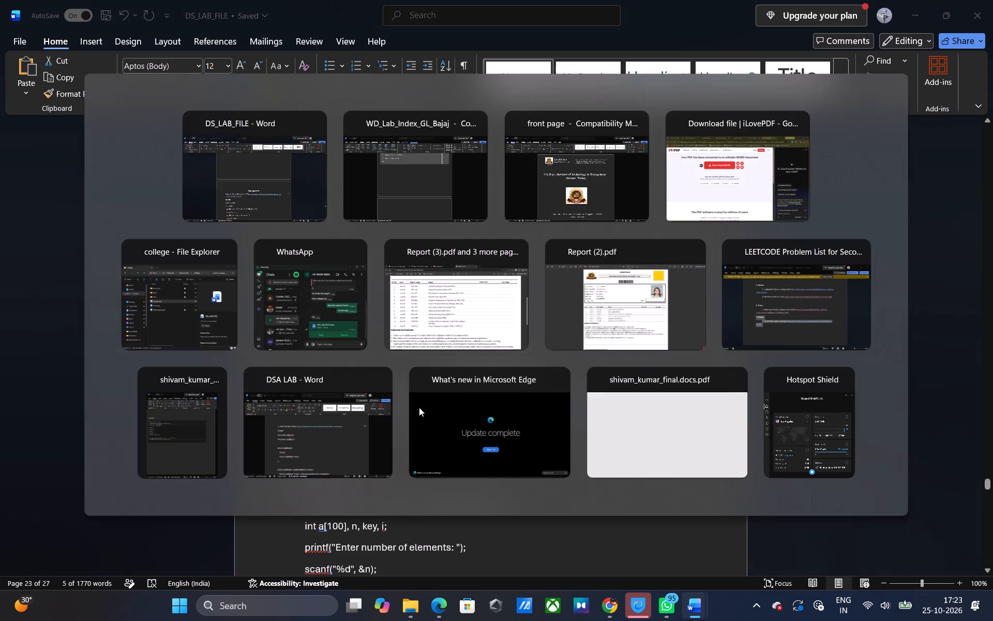
key(ctrl+v)
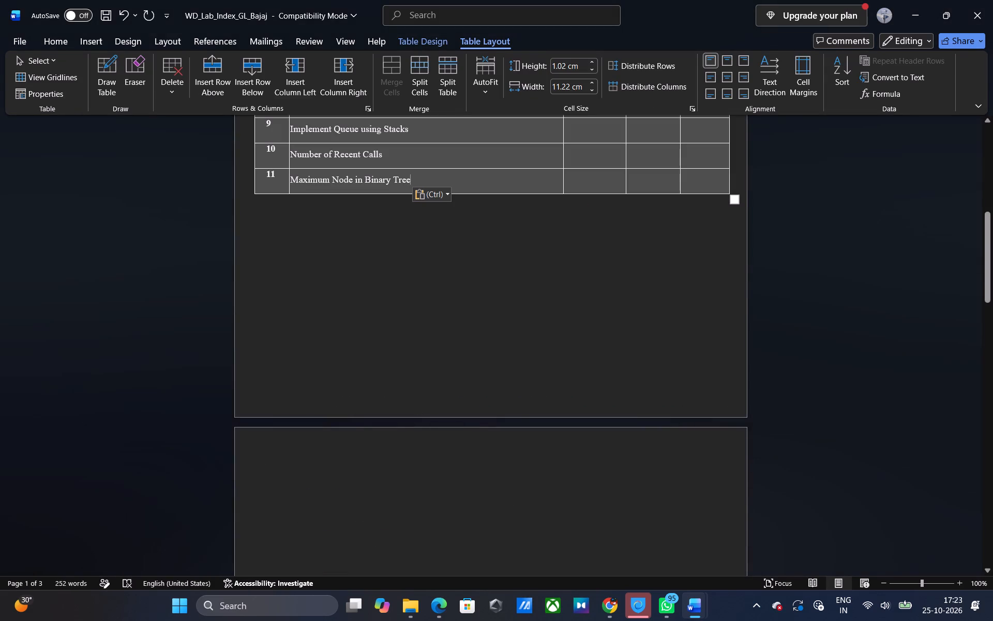
Add a new empty row below row 11 at the end of the experiments table.
key(Tab)
key(Tab)
key(Tab)
key(Tab)
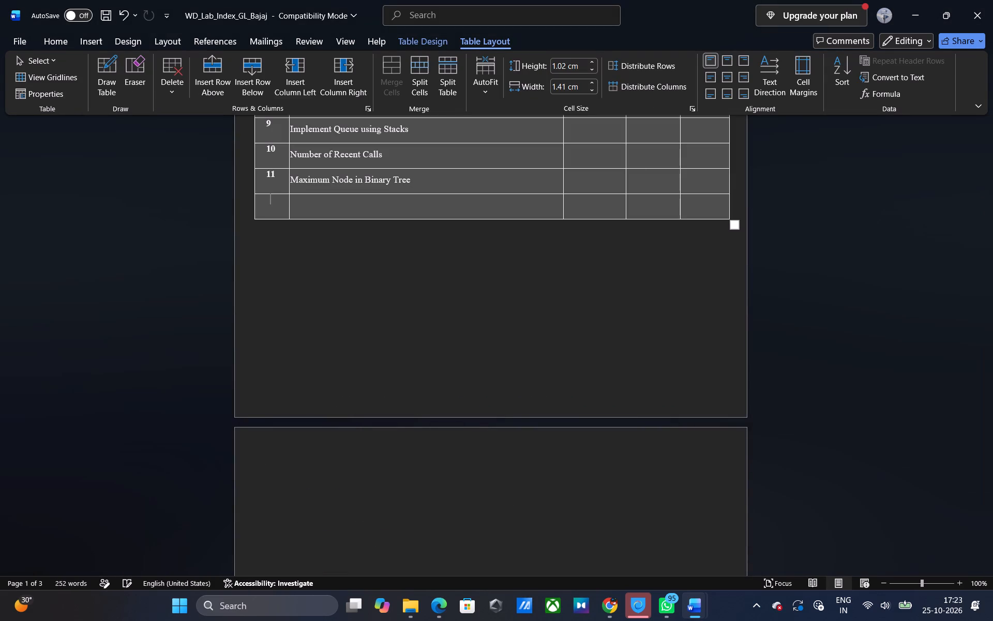
Number the empty last row 12 and copy "Find if Path Exists in Graph" from PROGRAM-12 in DS_LAB_FILE into its List of Experiments cell.
key(alt+Tab)
scroll(419, 407, down, 2)
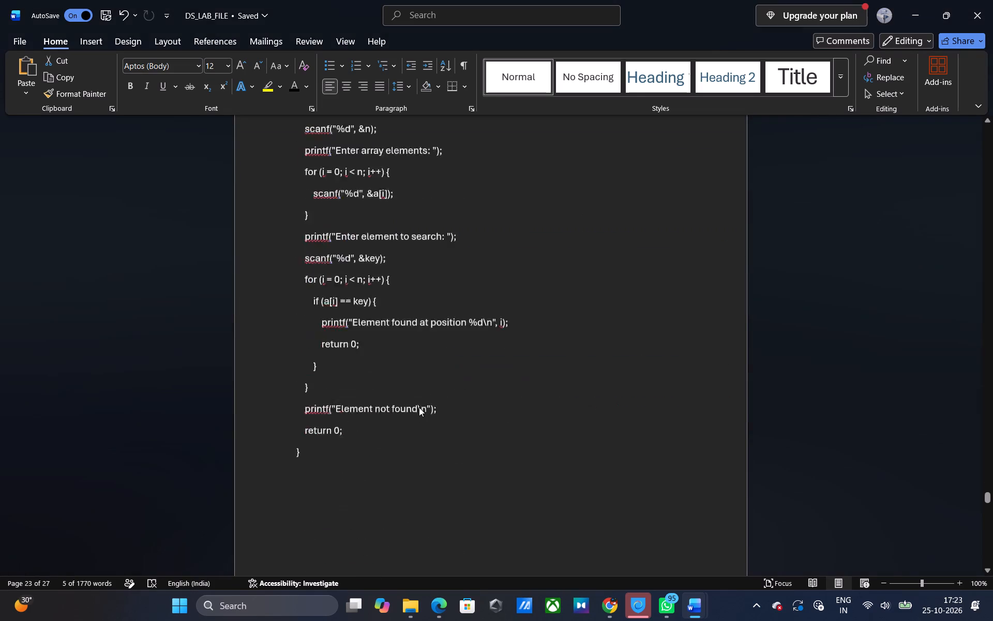
scroll(419, 407, down, 10)
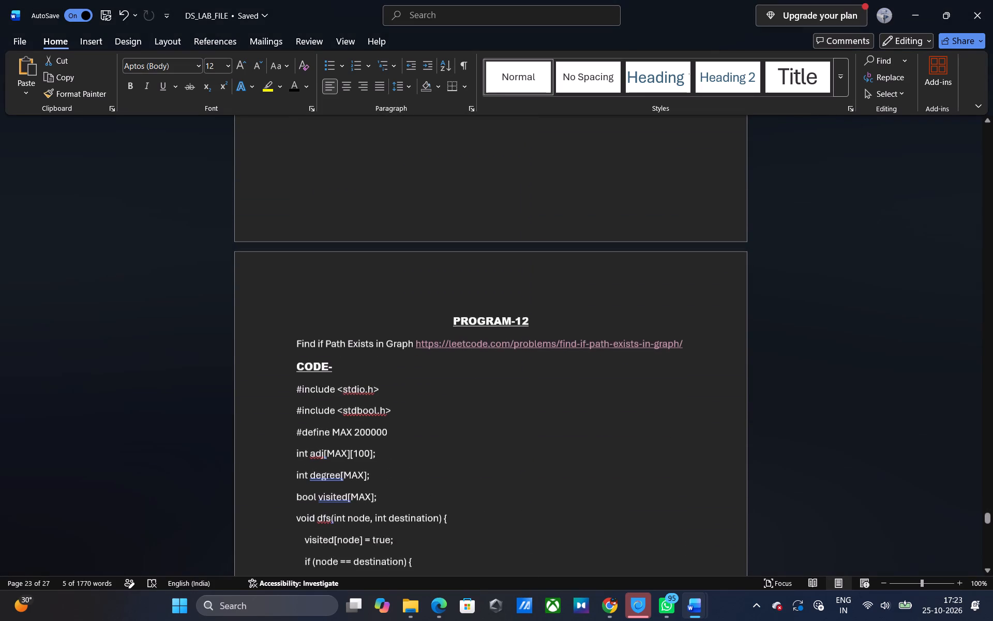
scroll(419, 407, down, 1)
drag(295, 331, 375, 331)
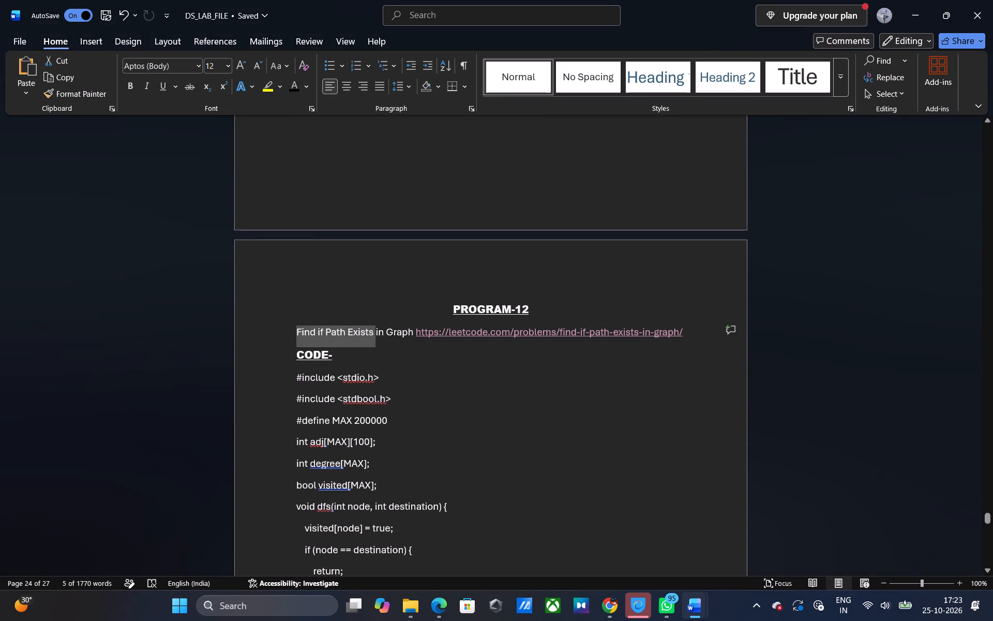
drag(375, 331, 401, 333)
key(ctrl+c)
key(ctrl+c)
click(452, 396)
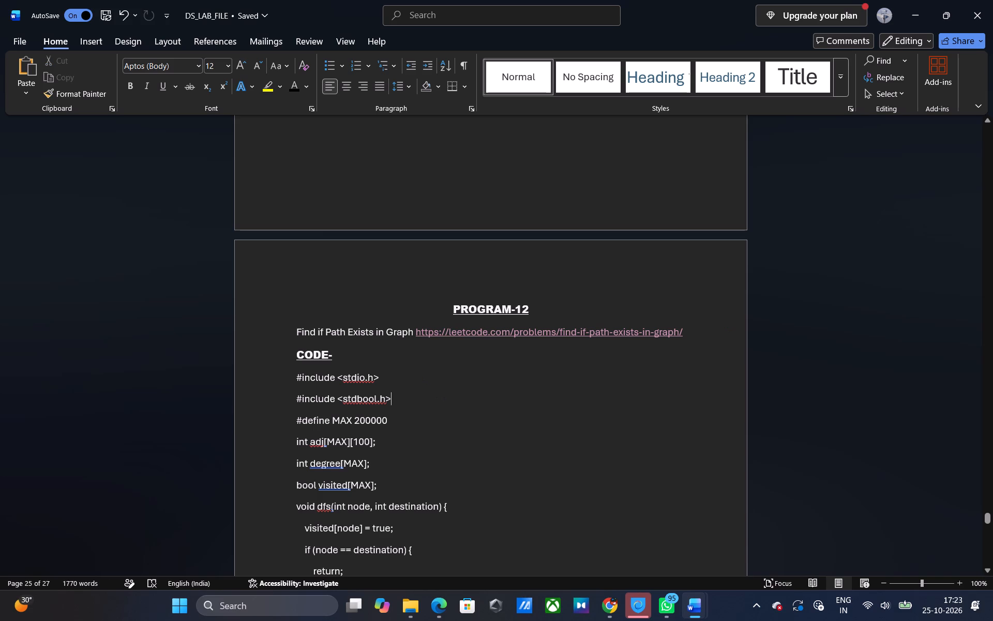
key(alt+Tab)
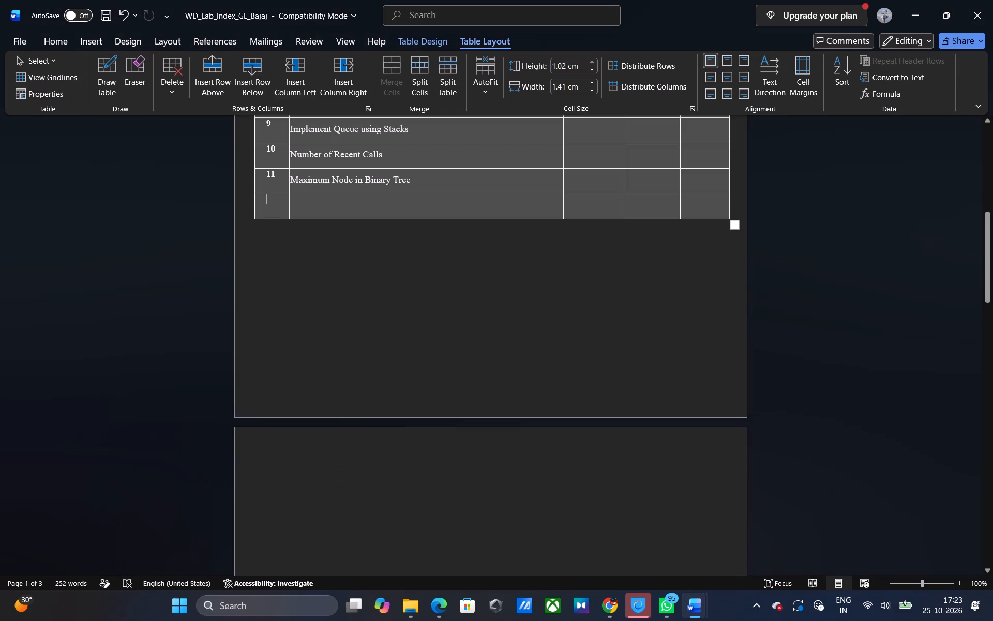
text(12)
key(Tab)
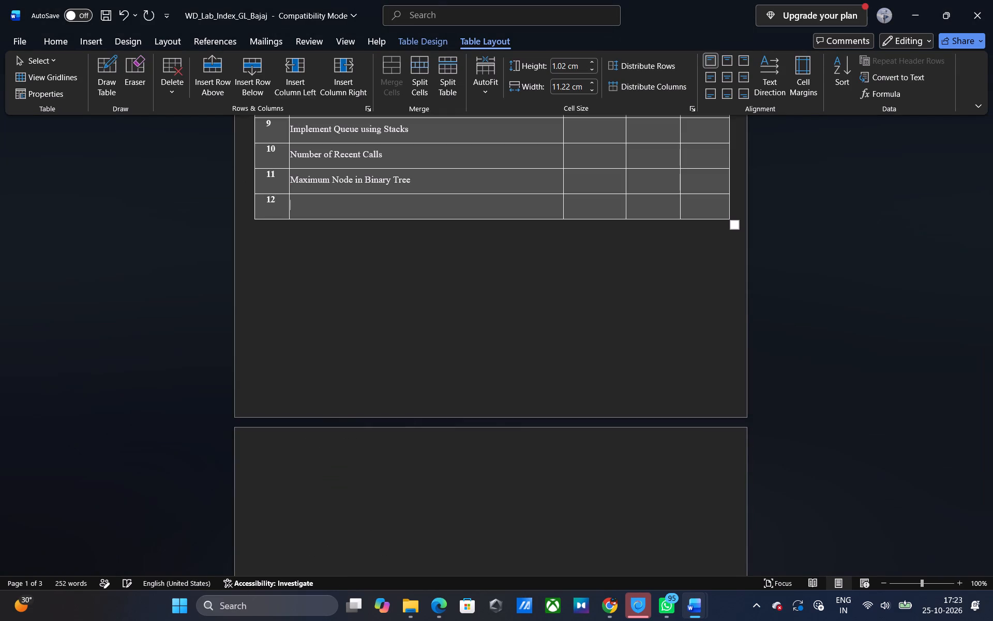
key(ctrl+v)
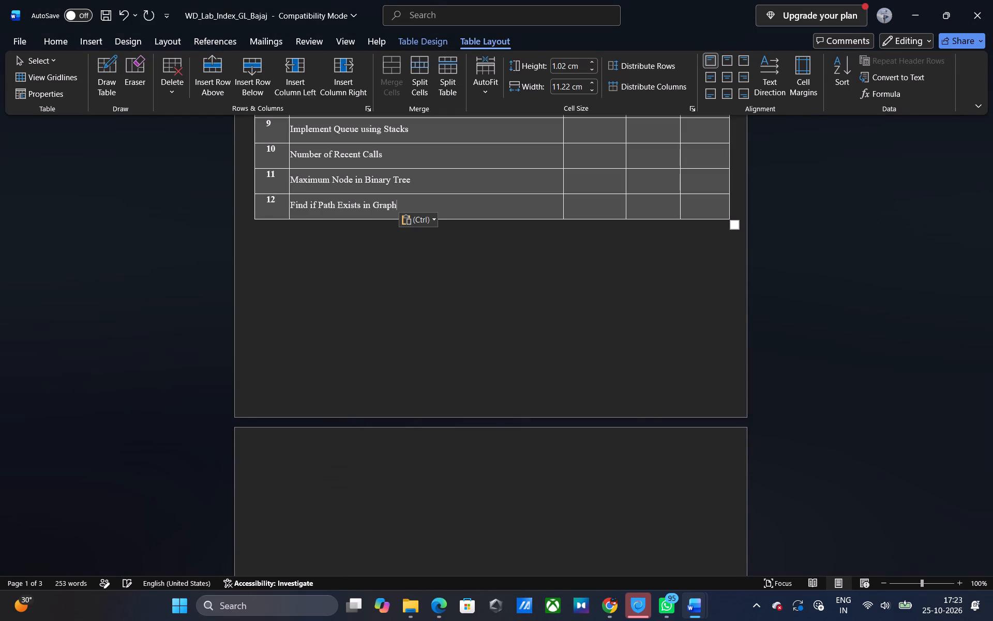
Review the index document from its heading through the experiments table to the old web designing rows on the following pages.
scroll(452, 396, up, 6)
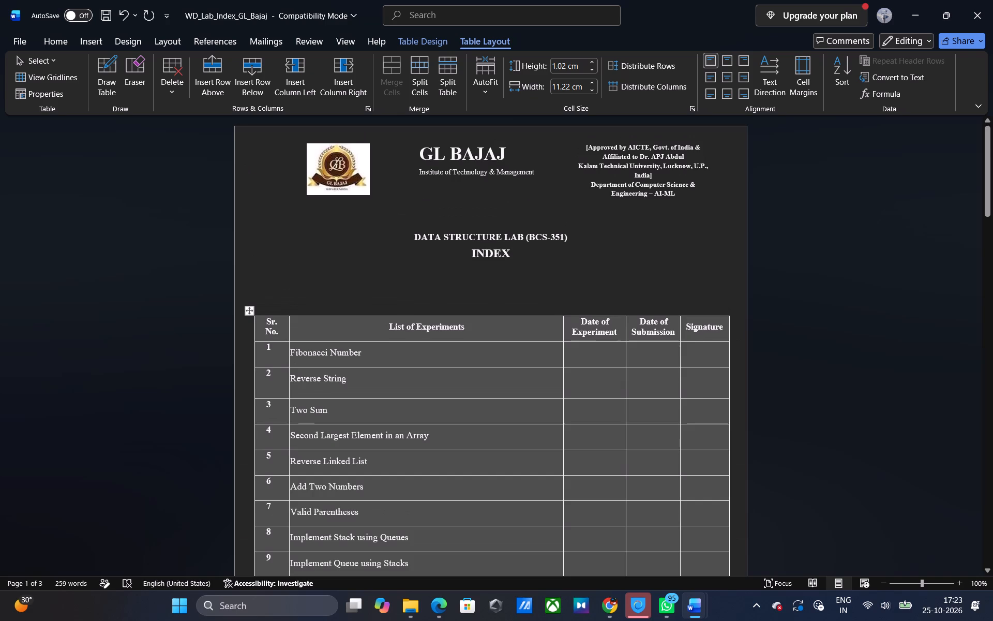
scroll(452, 396, down, 6)
scroll(452, 396, up, 1)
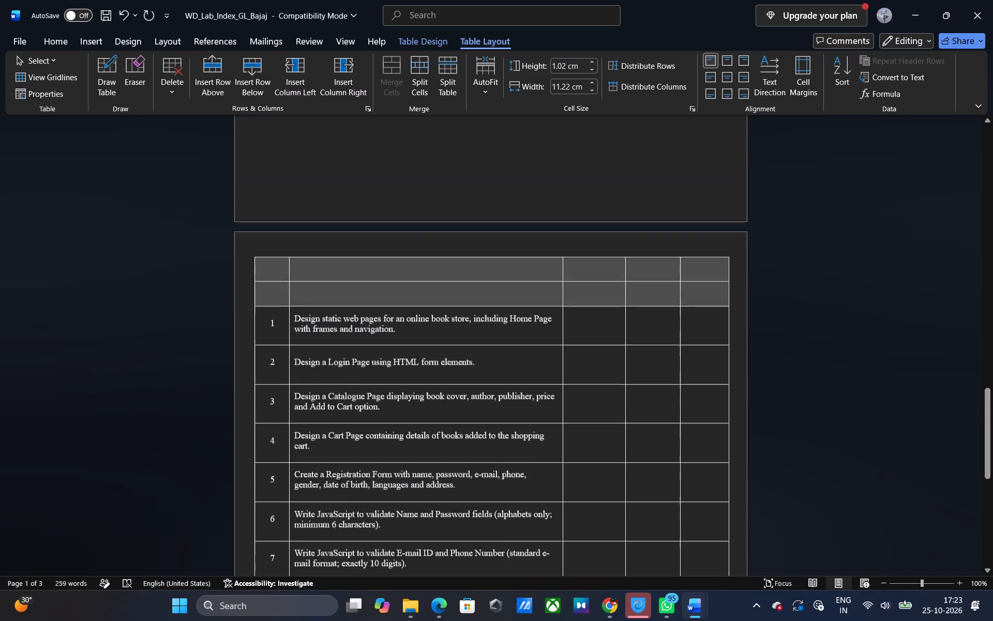
scroll(452, 396, up, 4)
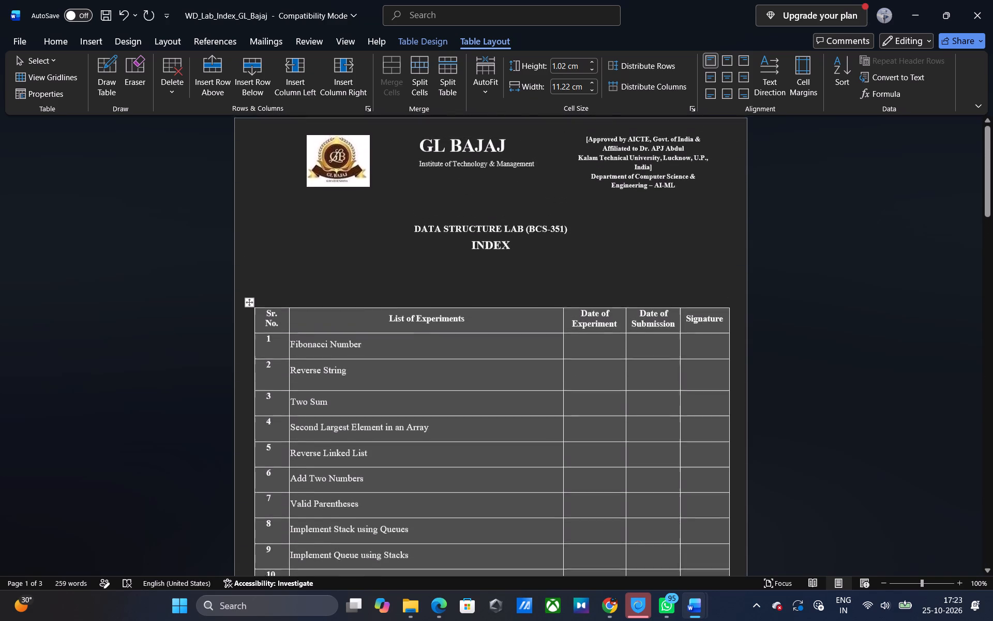
scroll(452, 396, up, 1)
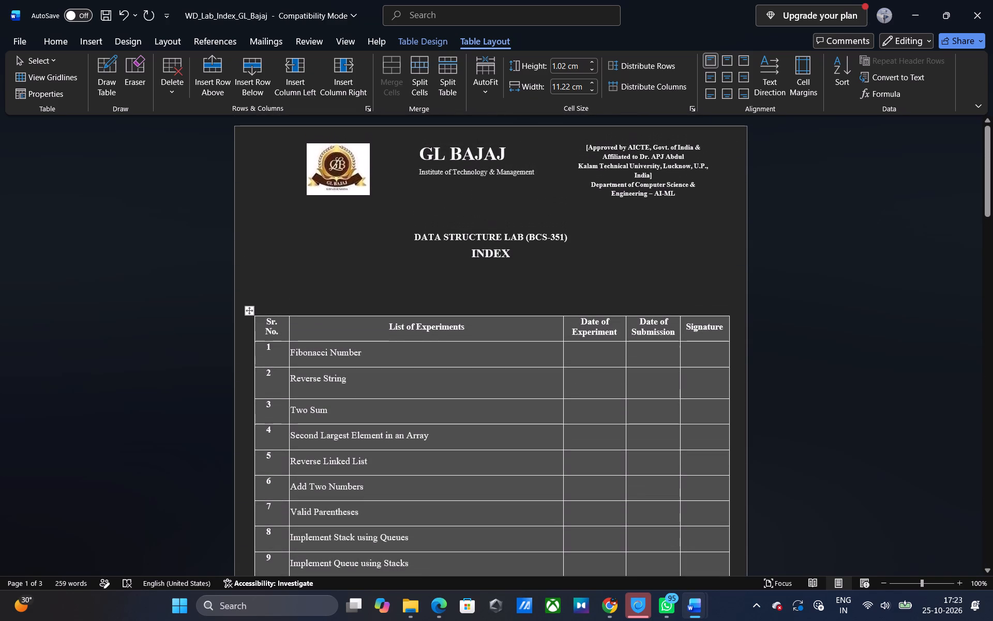
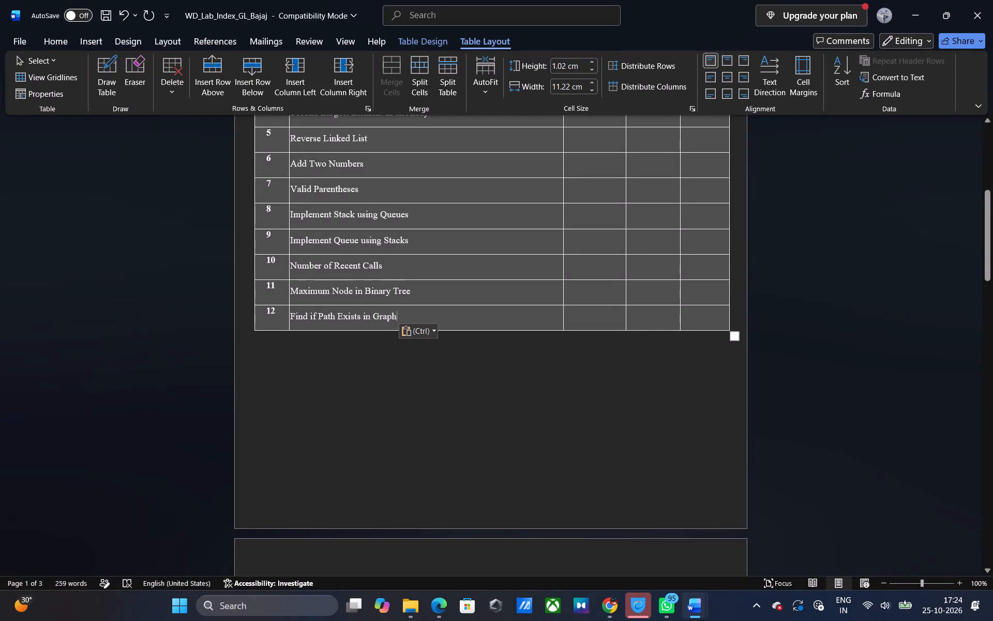
Stretch the whole experiments table downward until its rows are about 1.41 cm high, keeping it on the first page.
drag(738, 335, 728, 396)
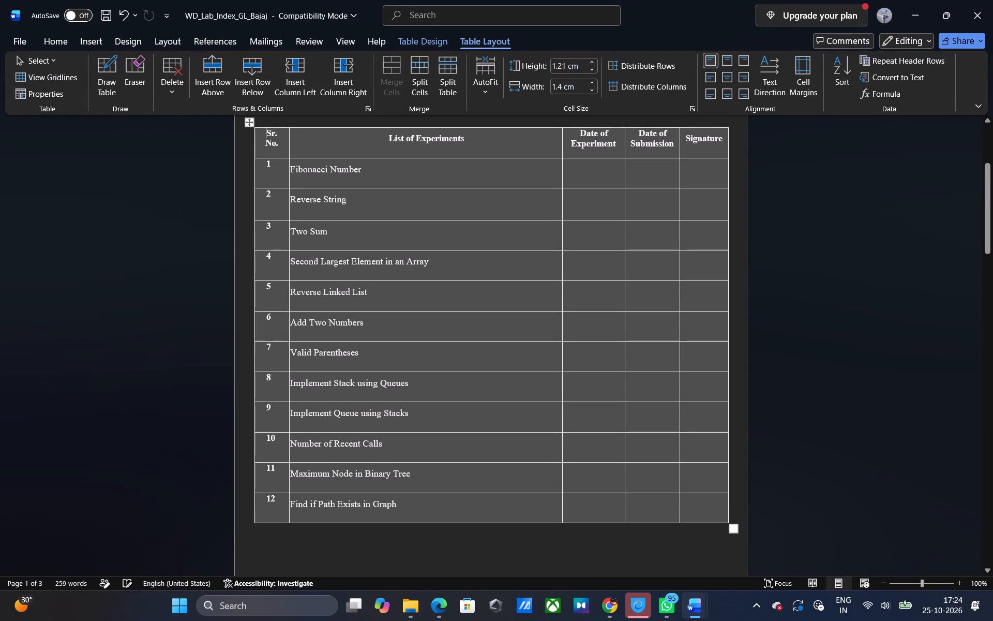
scroll(728, 396, down, 1)
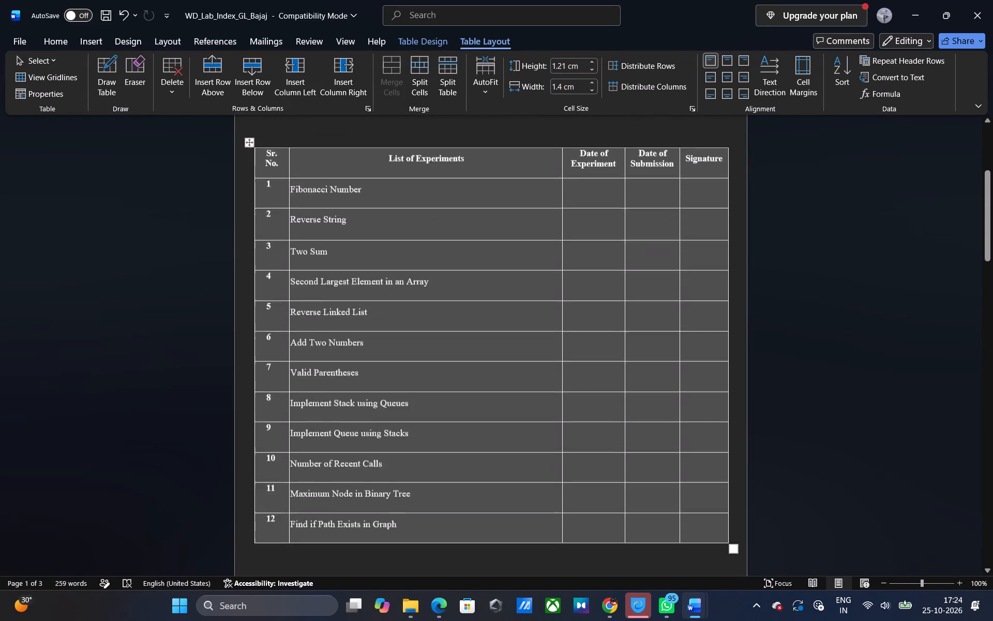
scroll(728, 396, down, 1)
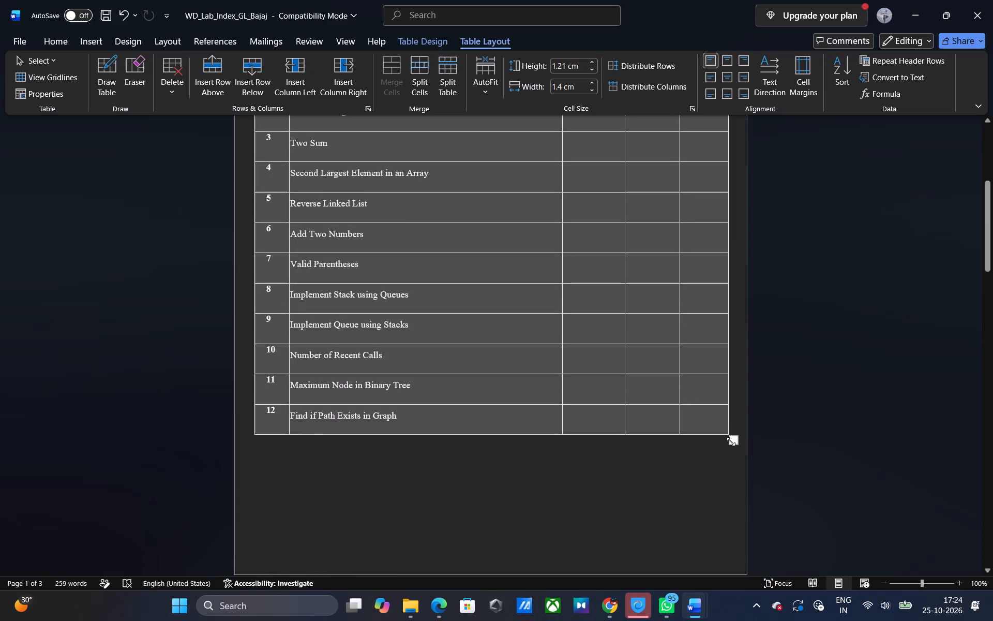
drag(732, 441, 729, 504)
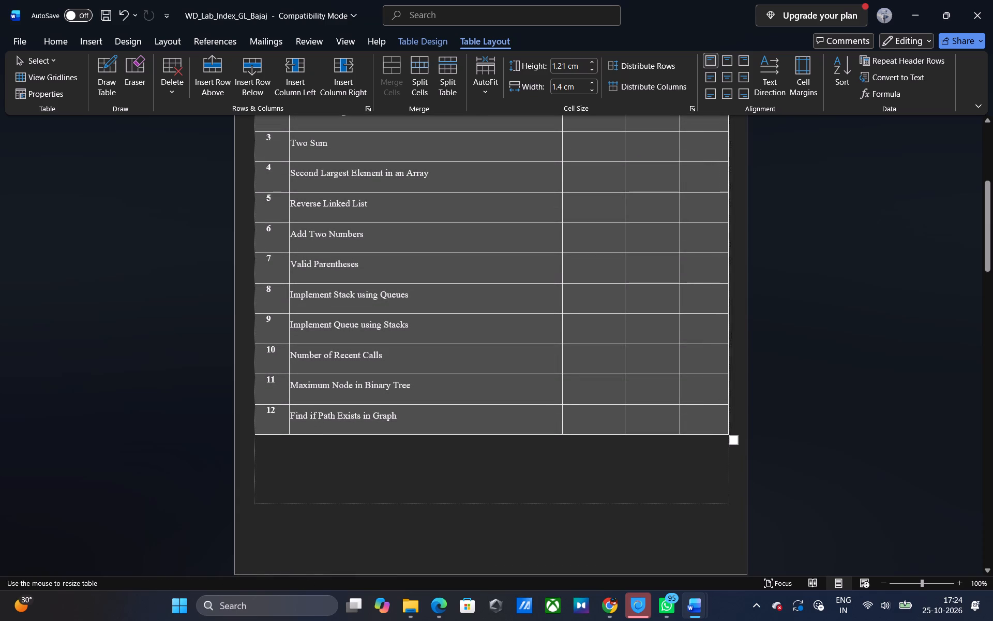
drag(729, 504, 728, 499)
Insert a line break before the INDEX title so it sits one line lower under the DATA STRUCTURE LAB (BCS-351) heading.
scroll(728, 499, up, 1)
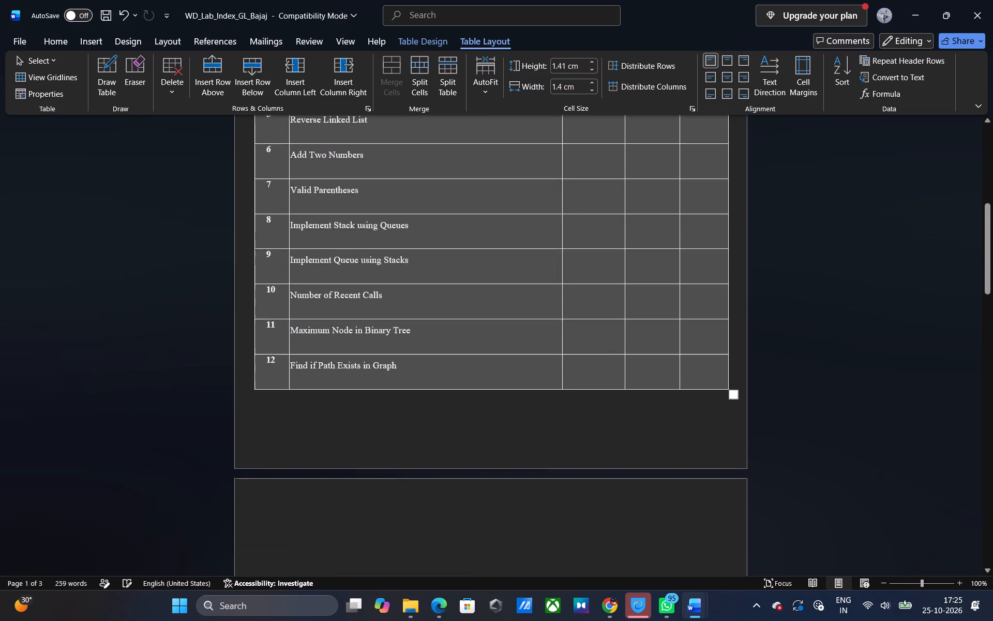
scroll(728, 499, up, 1)
click(608, 133)
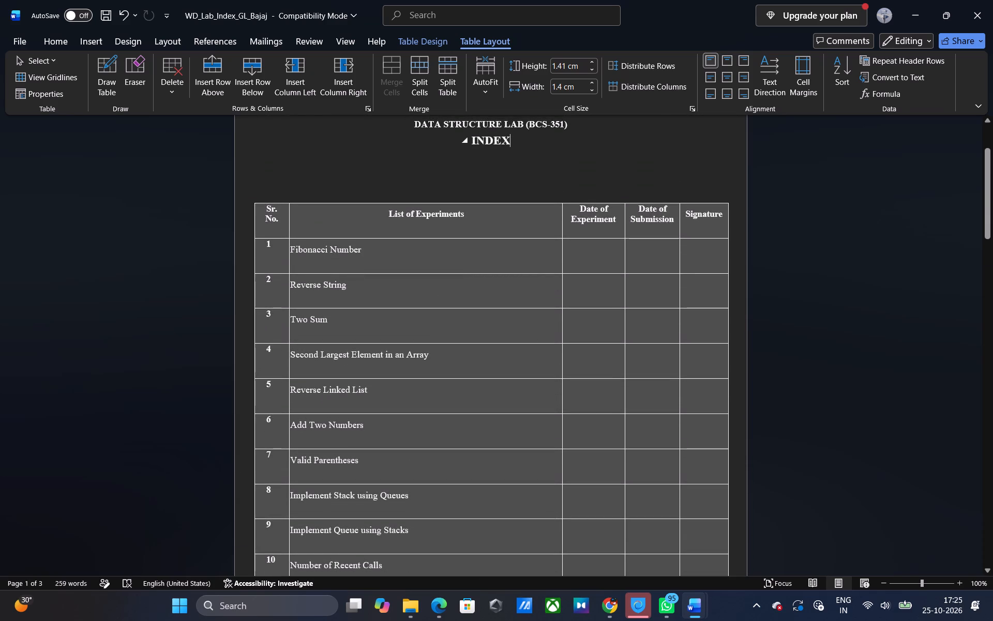
key(Left)
key(Left)
key(Left)
key(Left)
key(Left)
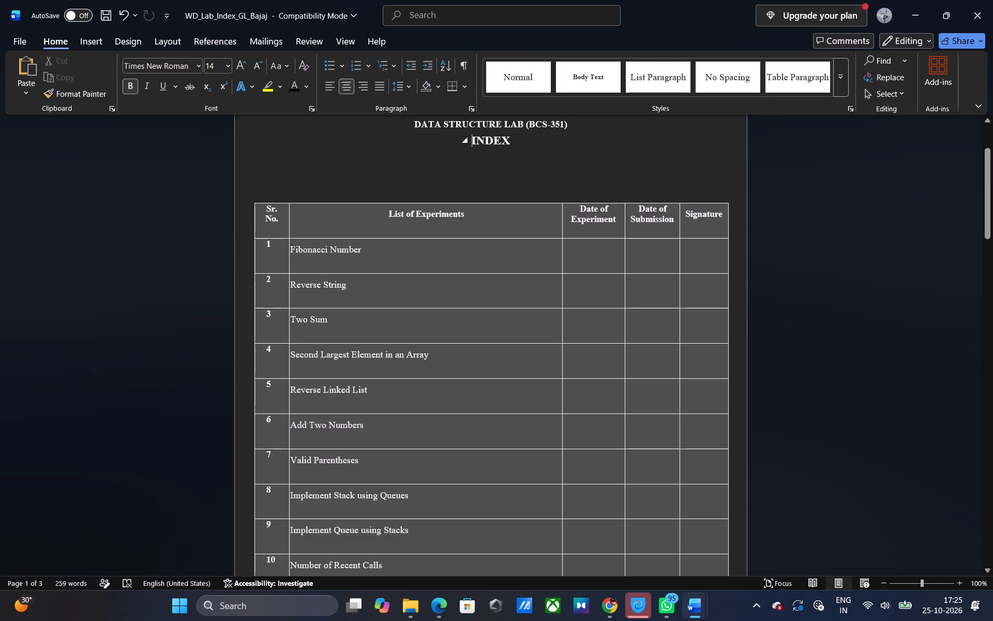
key(shift+Return)
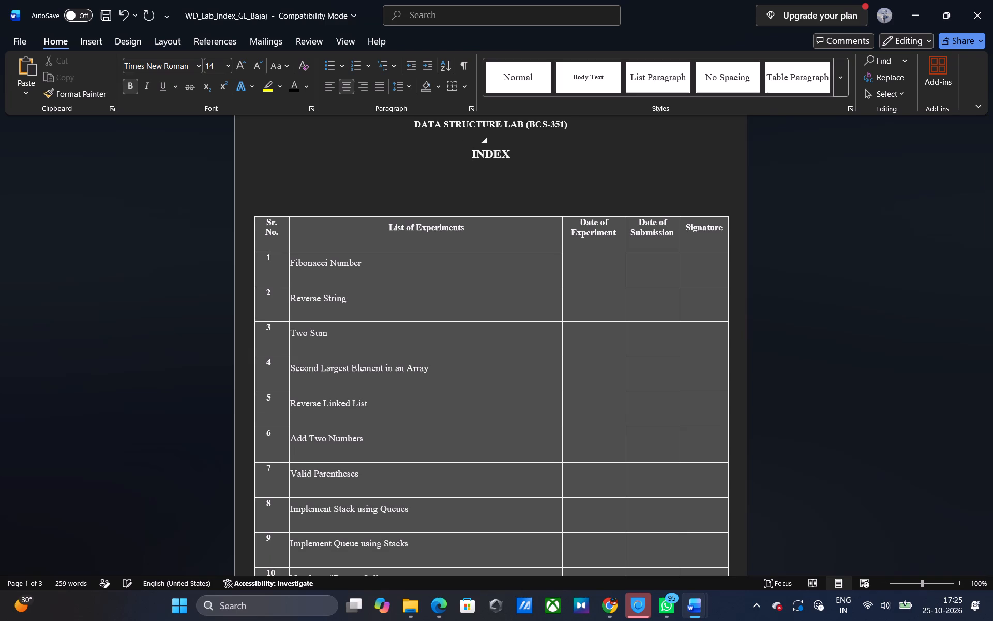
Set the font size of the DATA STRUCTURE LAB (BCS-351) heading and the INDEX title to 16.
scroll(608, 133, up, 1)
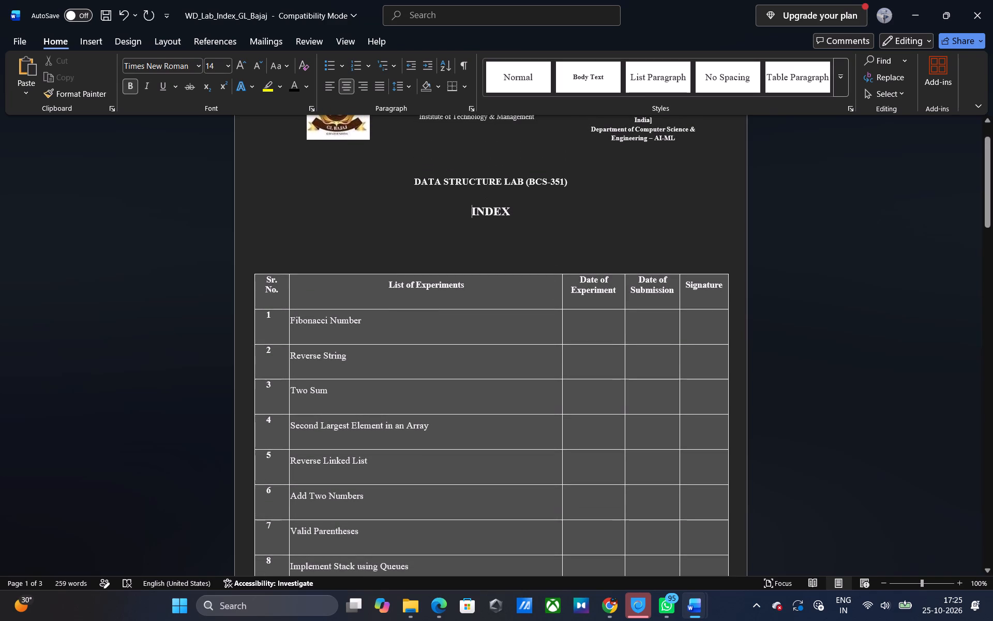
drag(413, 180, 593, 180)
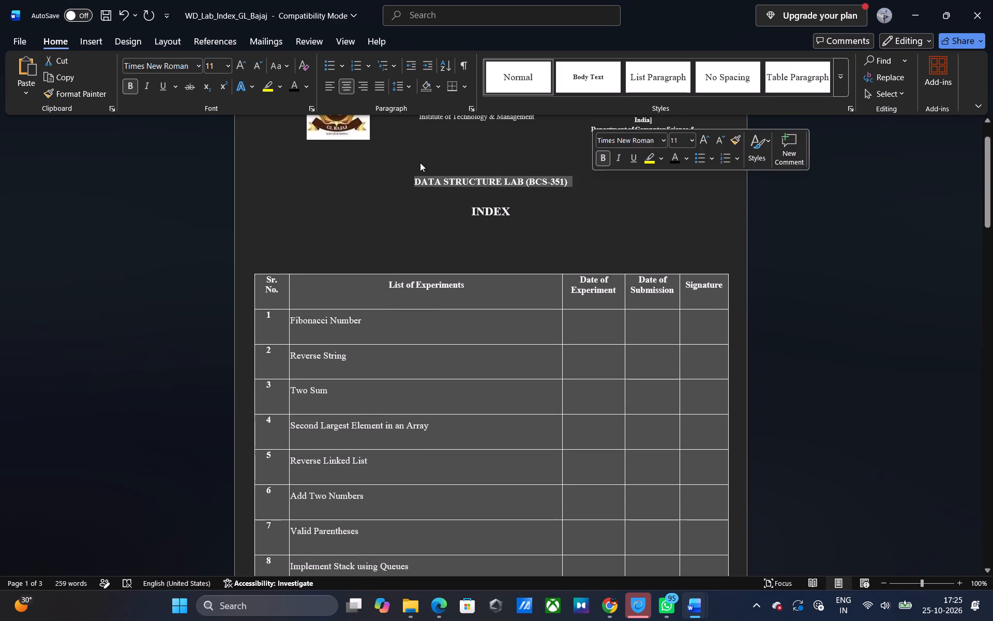
click(229, 60)
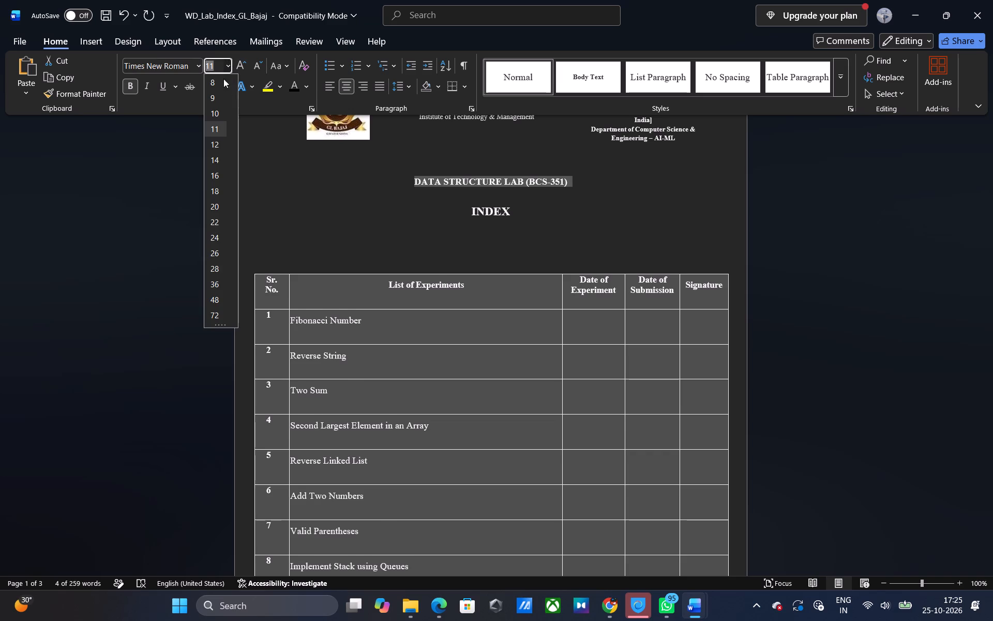
click(218, 170)
click(541, 214)
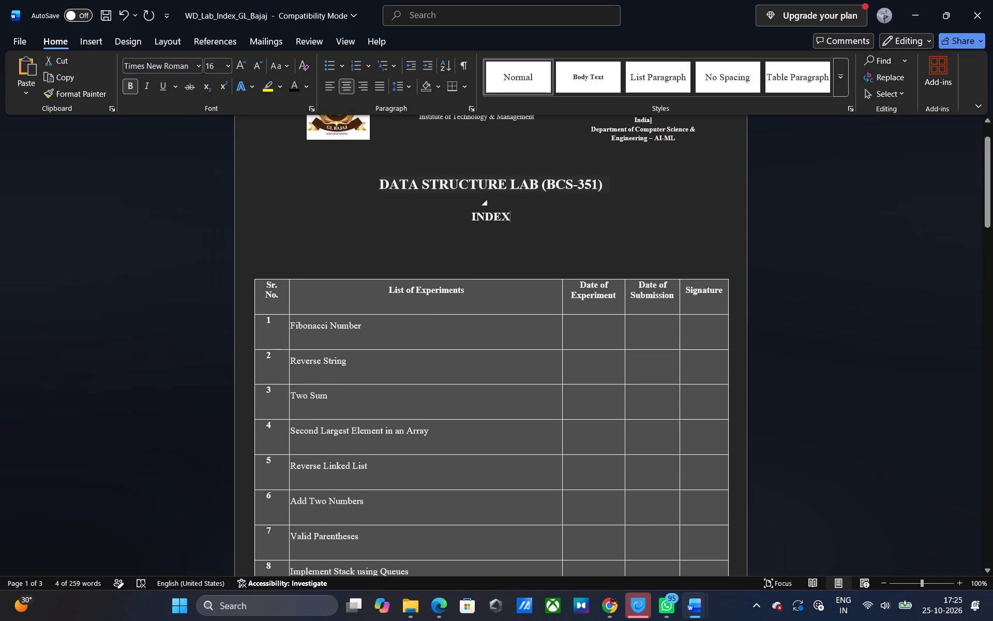
drag(541, 214, 467, 221)
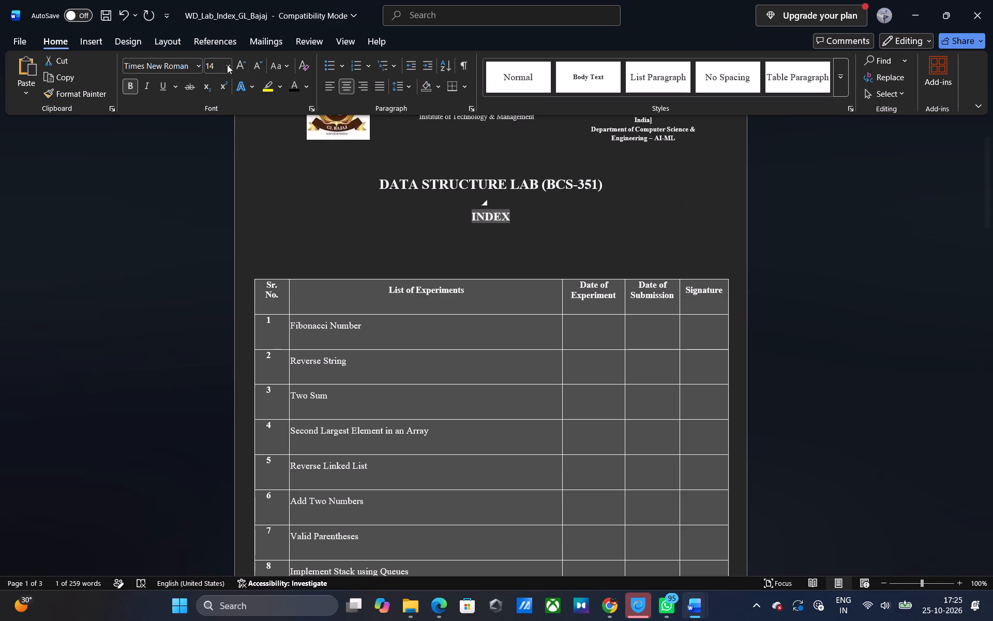
click(229, 66)
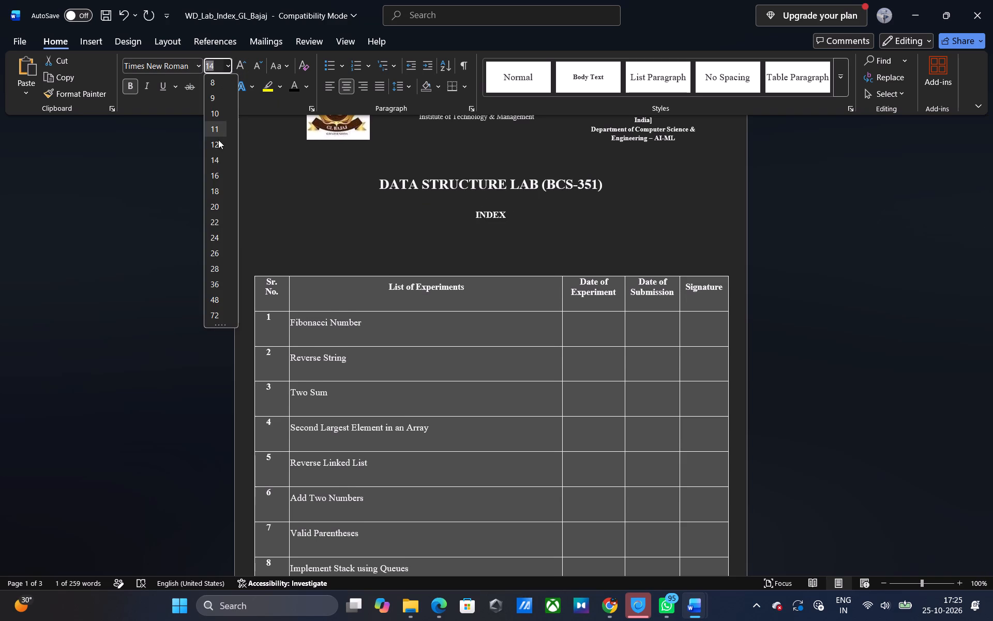
click(218, 178)
click(812, 250)
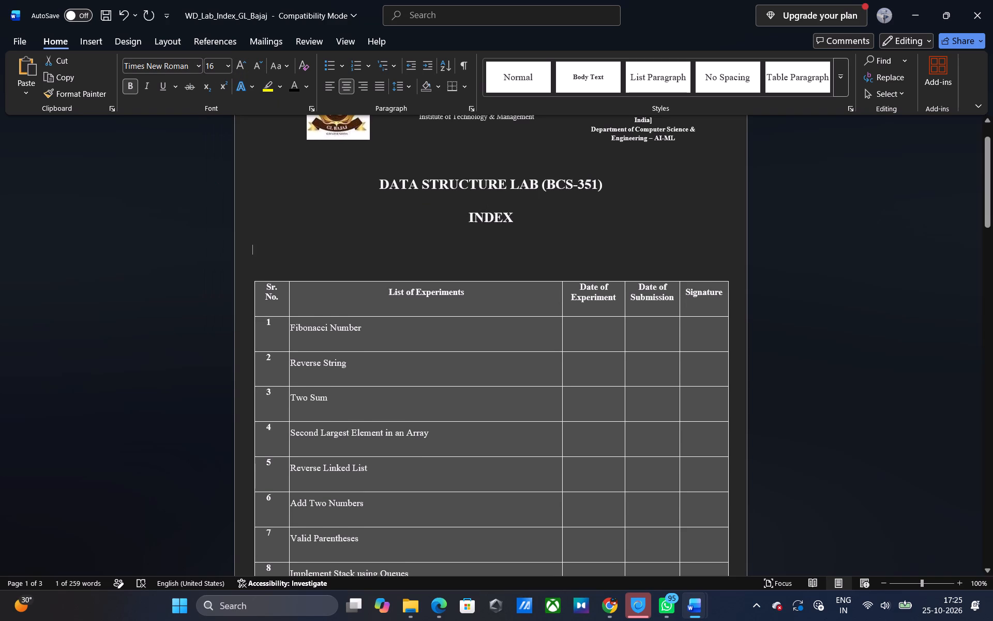
Check the resized table on the first page and turn on AutoSave by uploading the document to OneDrive - Personal.
scroll(812, 250, down, 3)
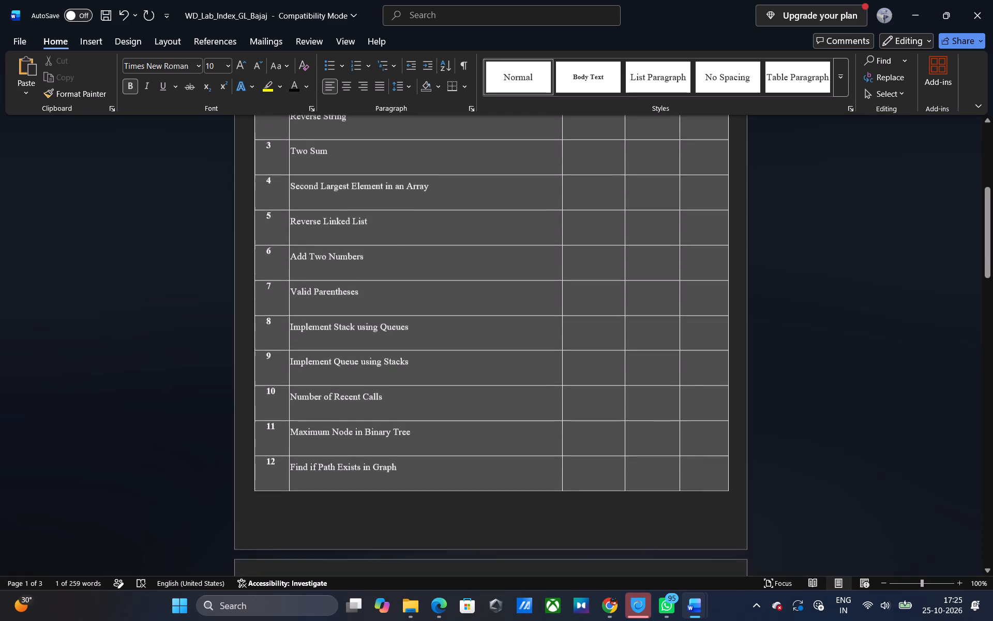
scroll(812, 250, down, 2)
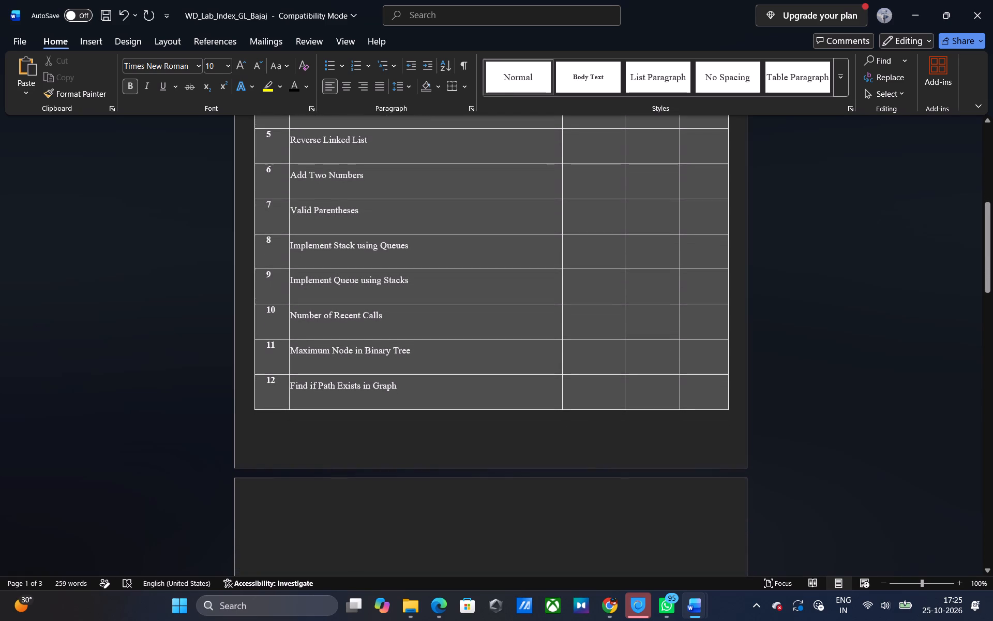
scroll(812, 250, up, 1)
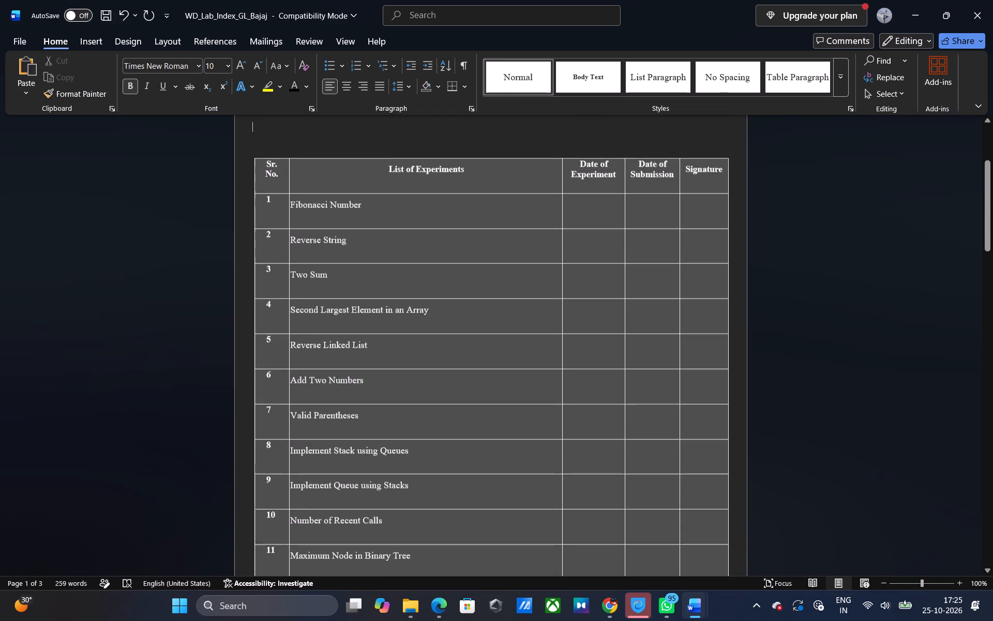
scroll(812, 250, up, 1)
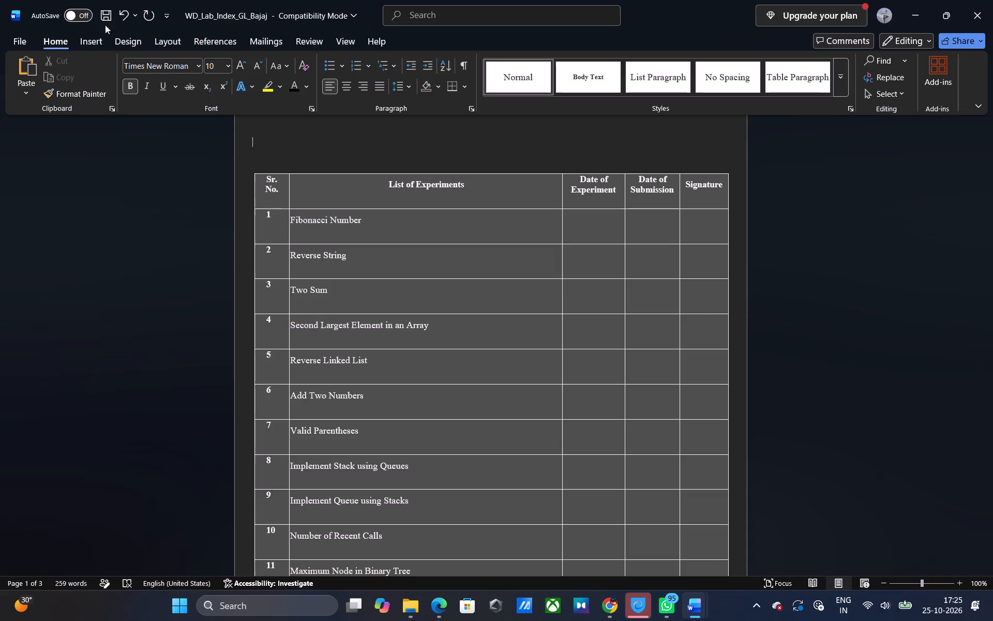
click(267, 10)
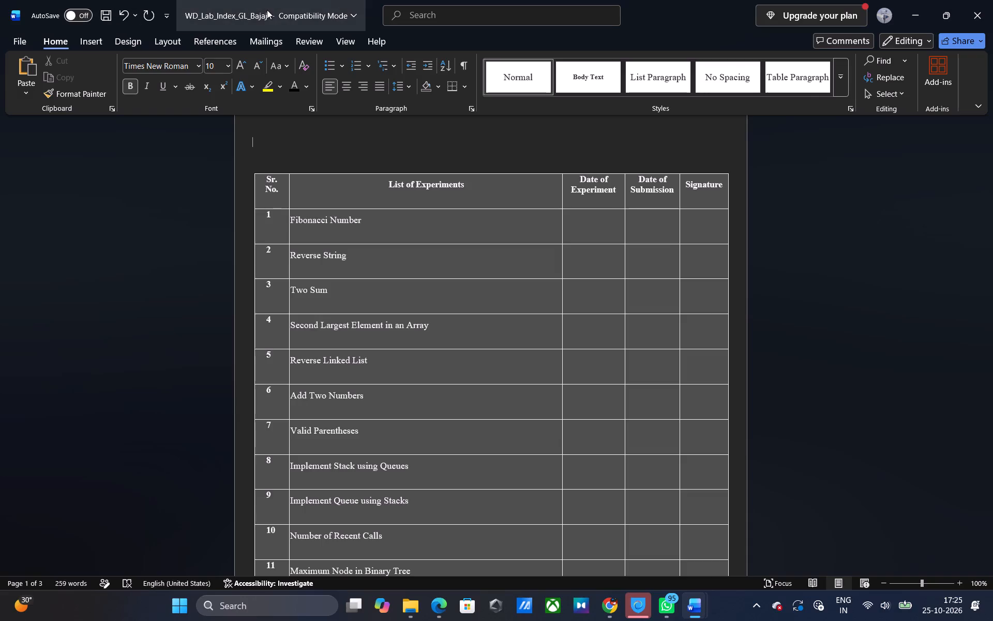
click(82, 19)
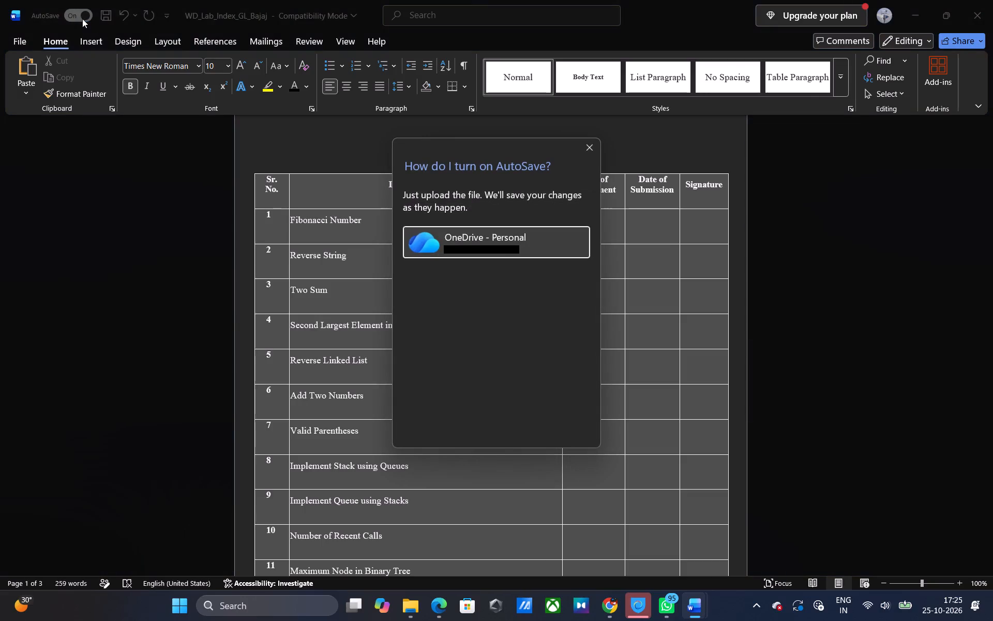
click(477, 240)
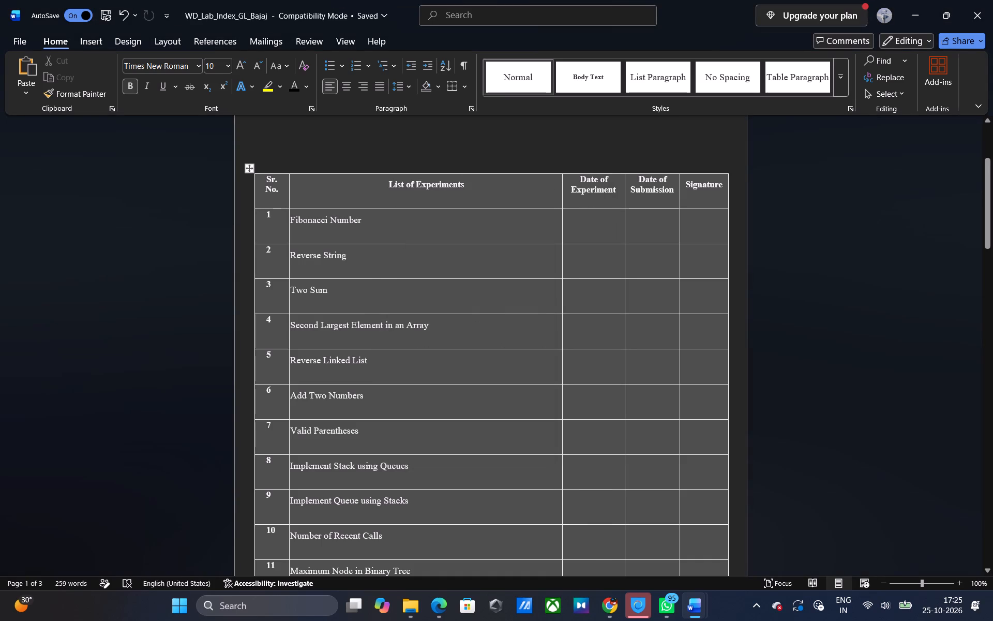
Move the WD_Lab_Index_GL_Bajaj file to the college folder inside the OneDrive Documents folder.
click(319, 11)
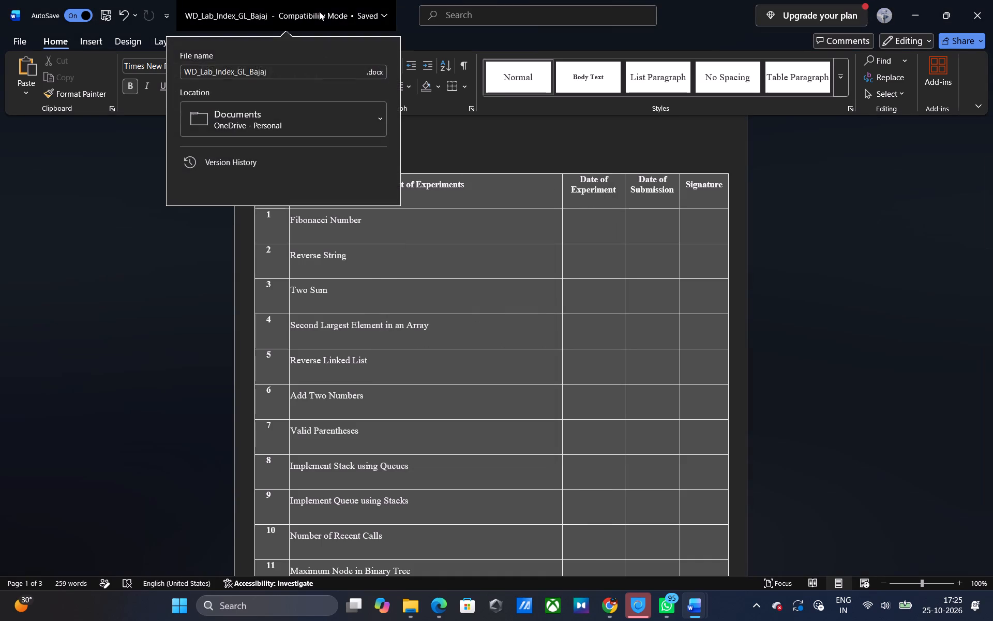
click(297, 117)
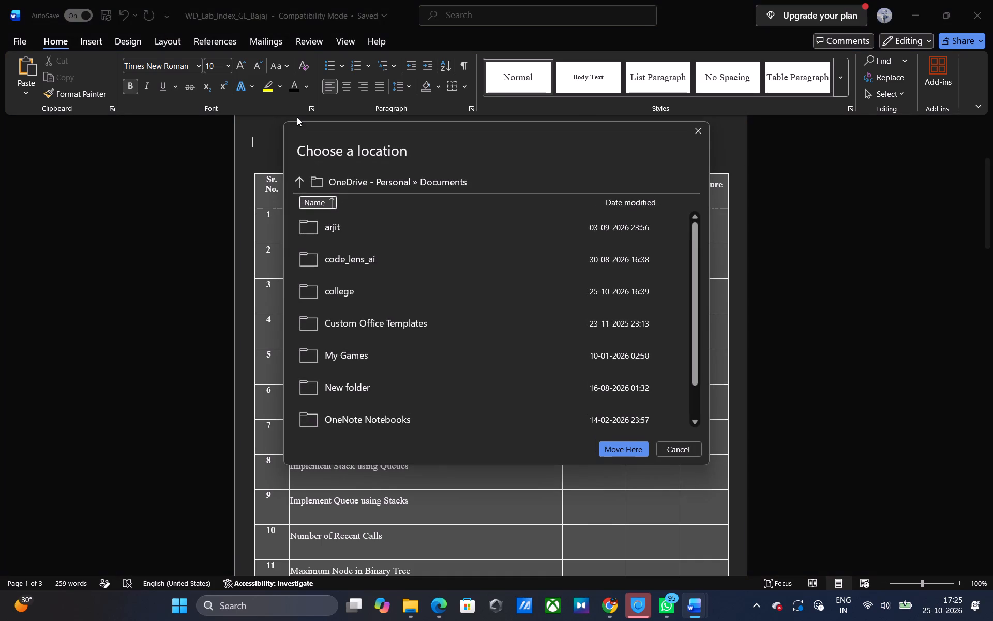
click(387, 288)
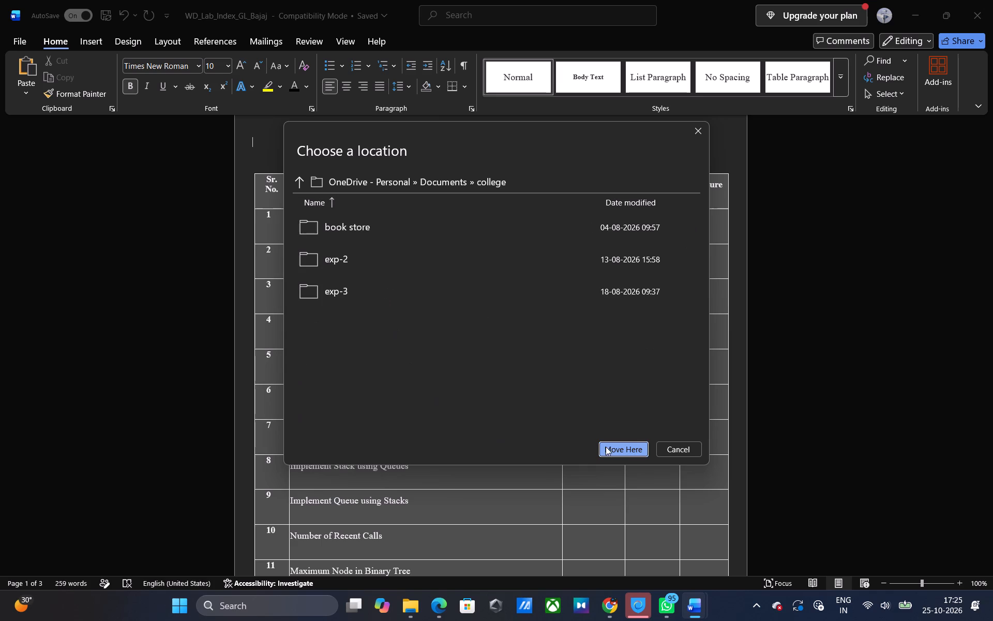
click(633, 452)
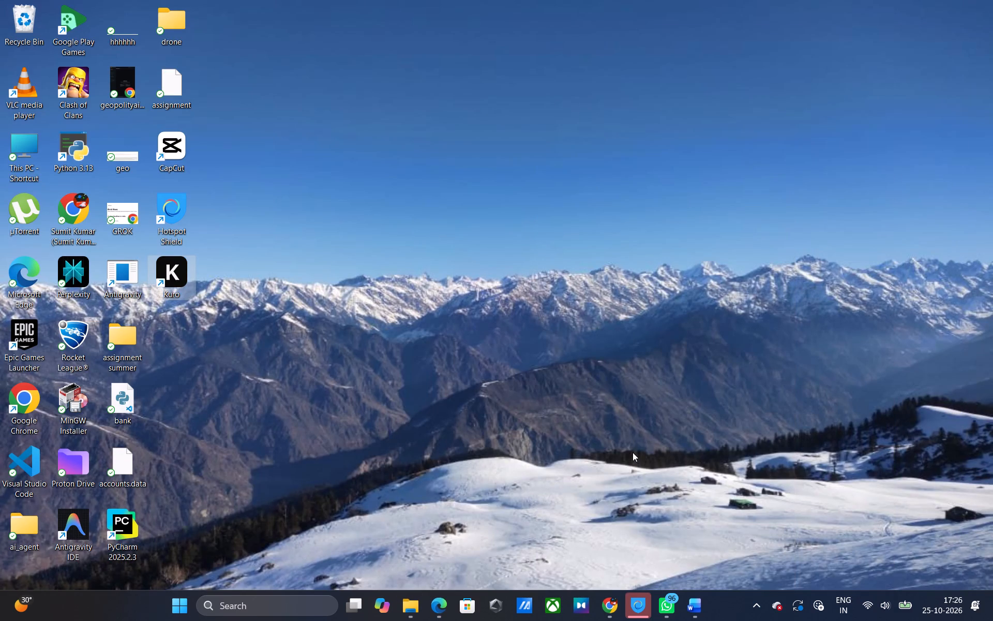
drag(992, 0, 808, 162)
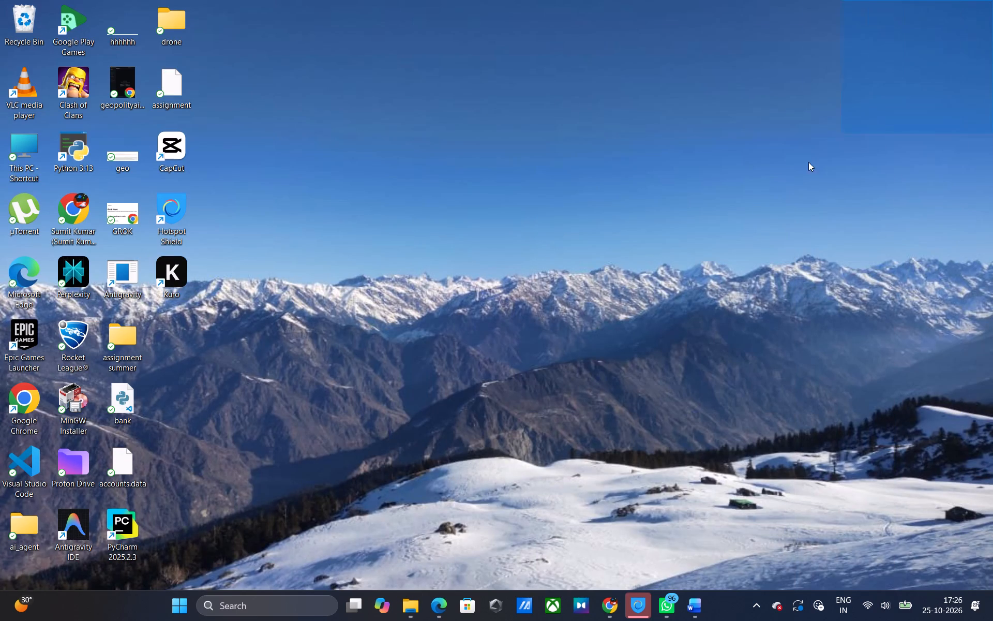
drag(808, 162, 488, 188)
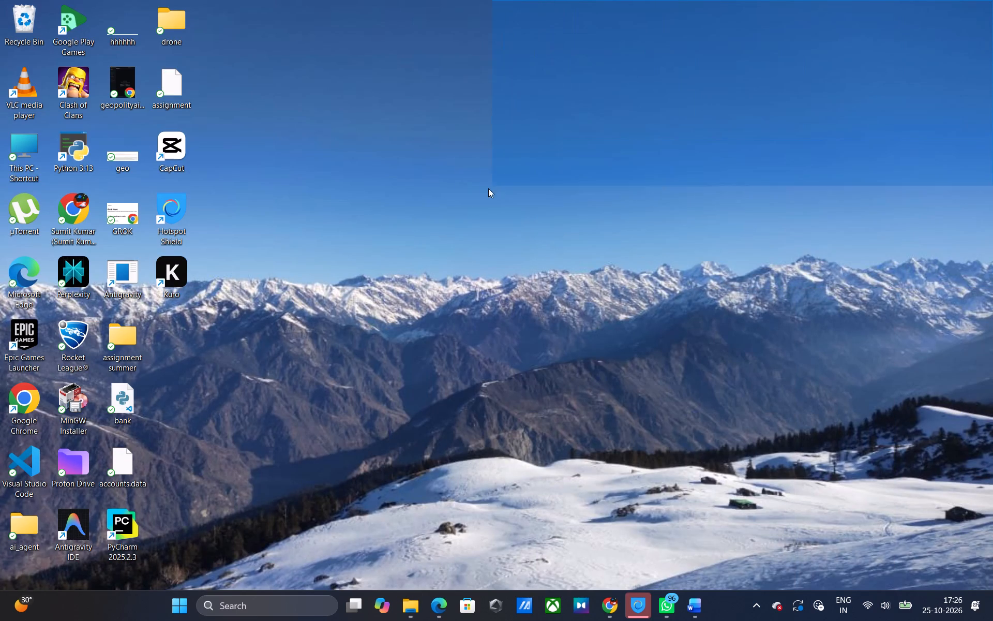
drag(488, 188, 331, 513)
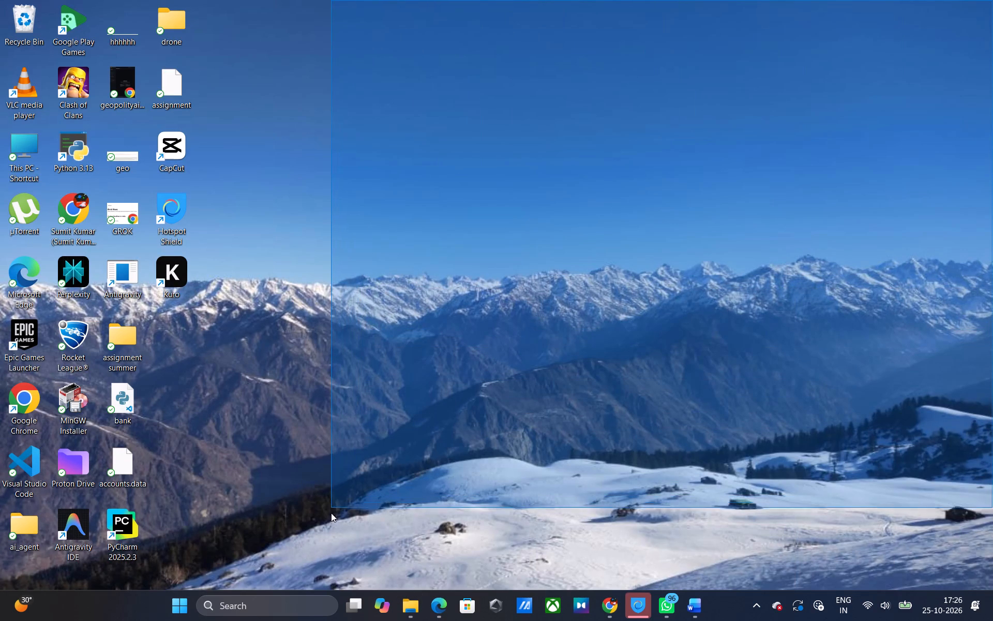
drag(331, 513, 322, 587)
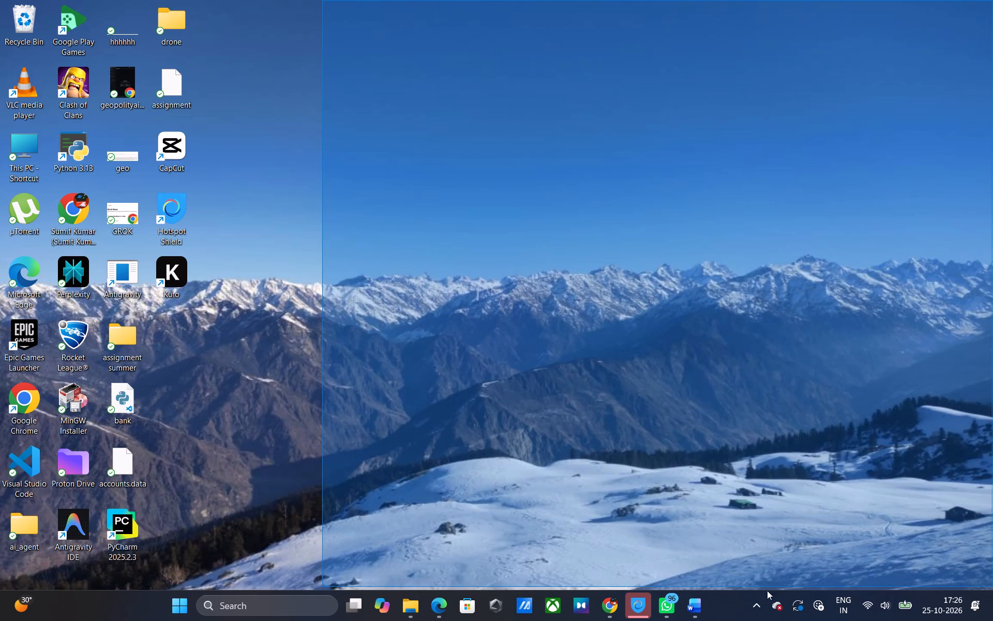
Switch to Google Chrome.
click(619, 594)
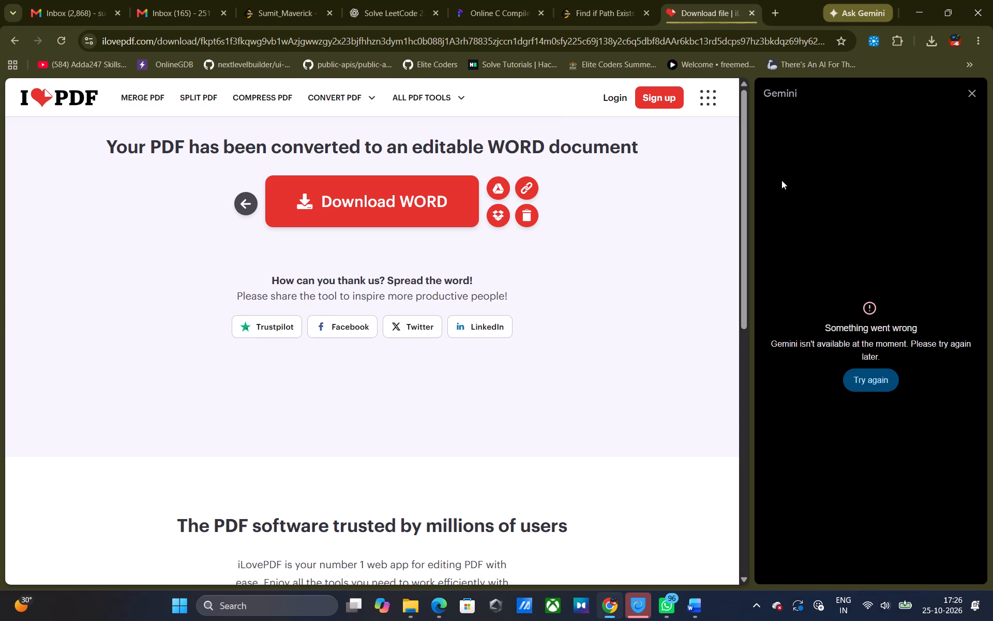
key(alt+g)
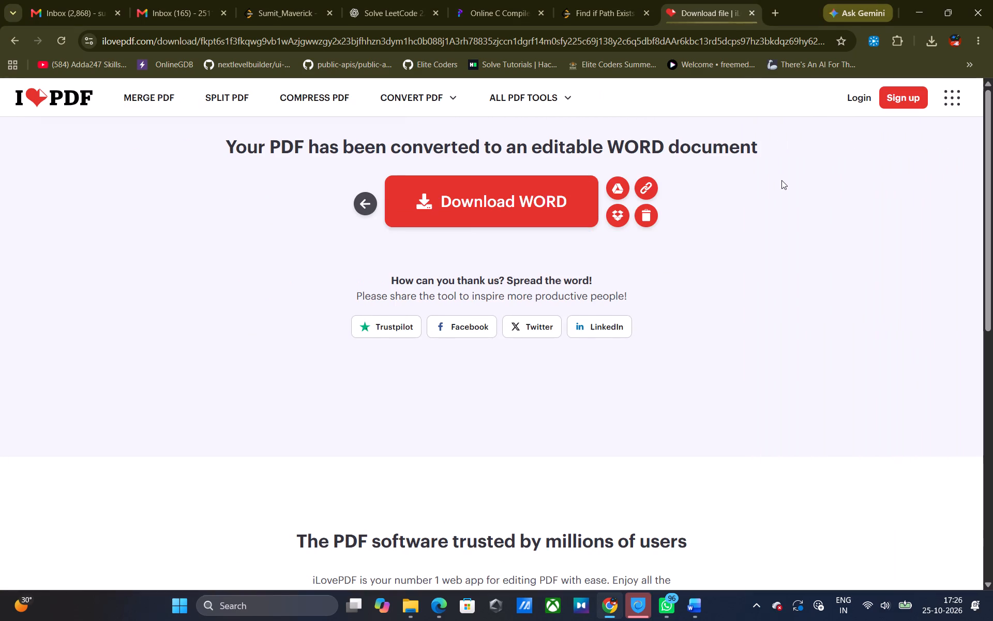
Open YouTube in a new browser tab.
click(775, 3)
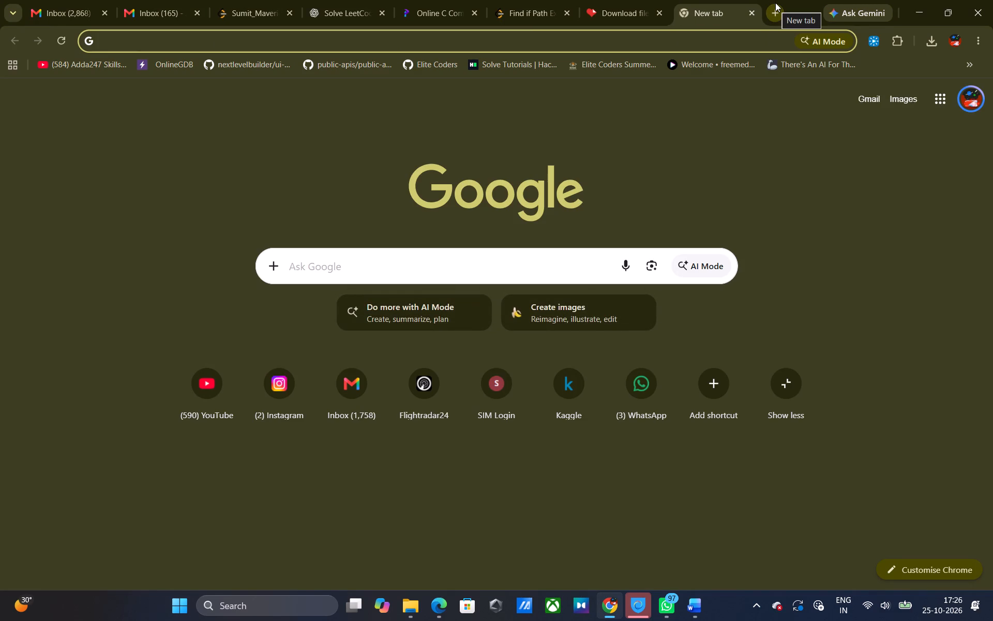
key(y)
key(Return)
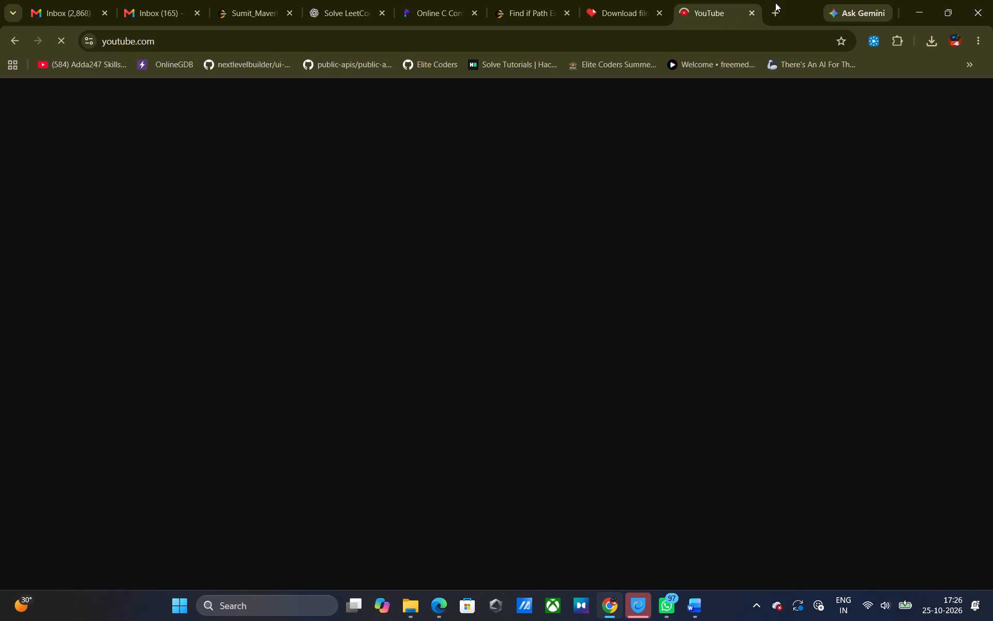